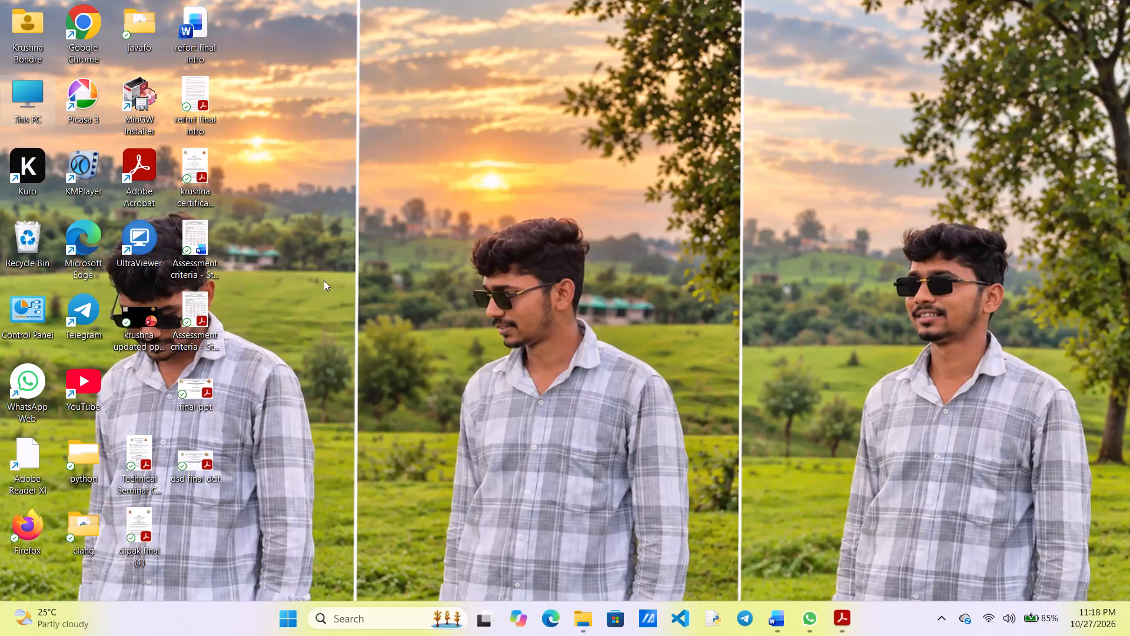
# Launch the Kuro application from the desktop.
pyautogui.doubleClick(36, 178)
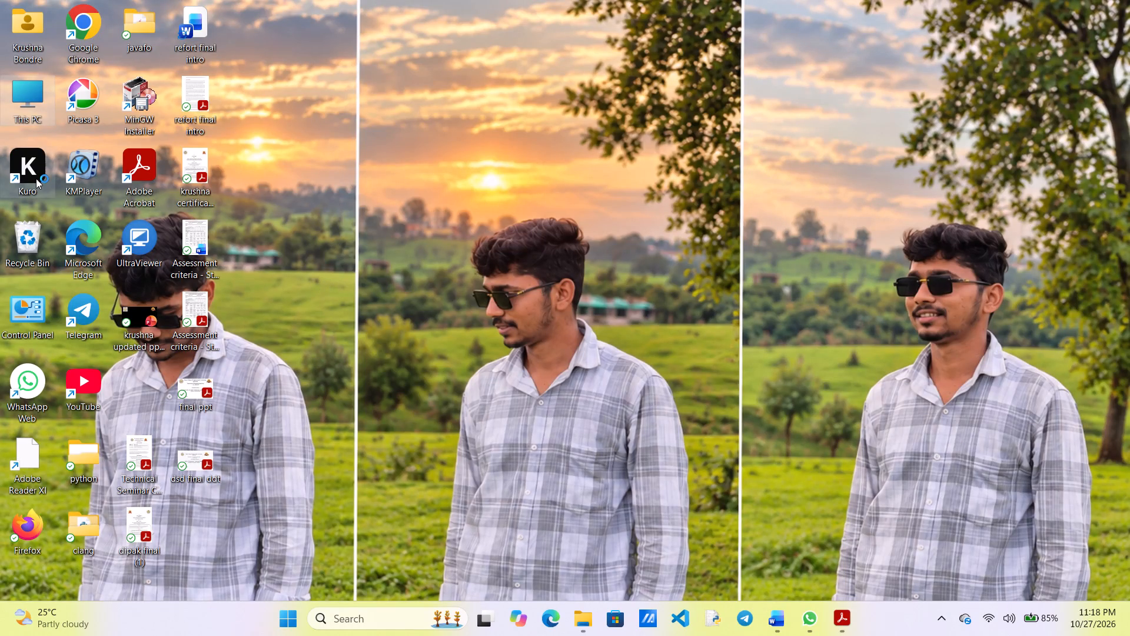
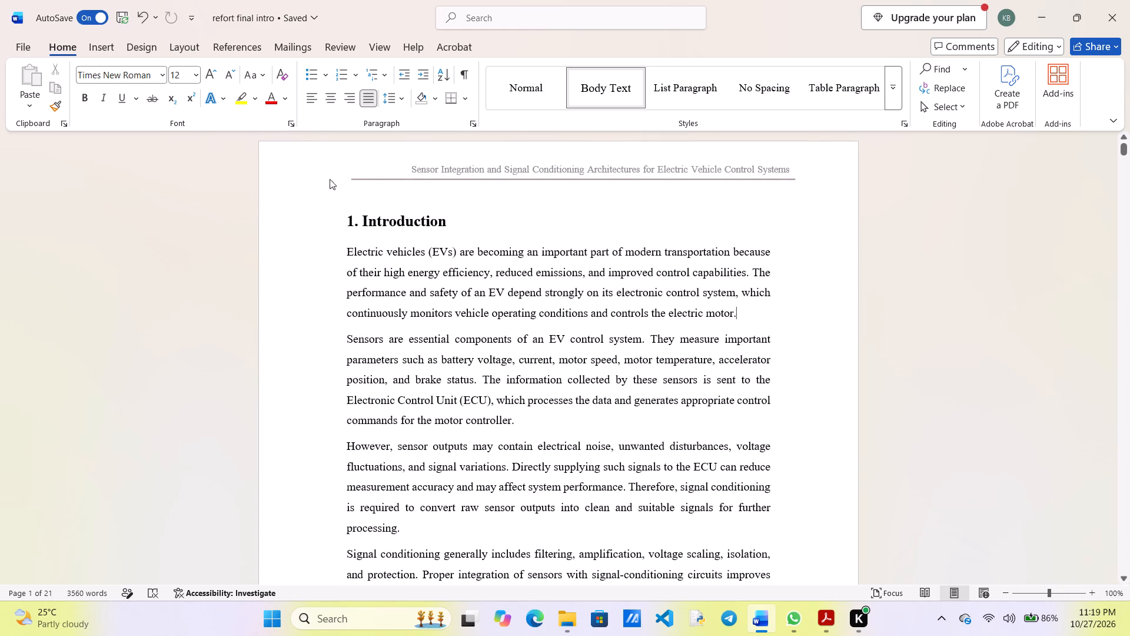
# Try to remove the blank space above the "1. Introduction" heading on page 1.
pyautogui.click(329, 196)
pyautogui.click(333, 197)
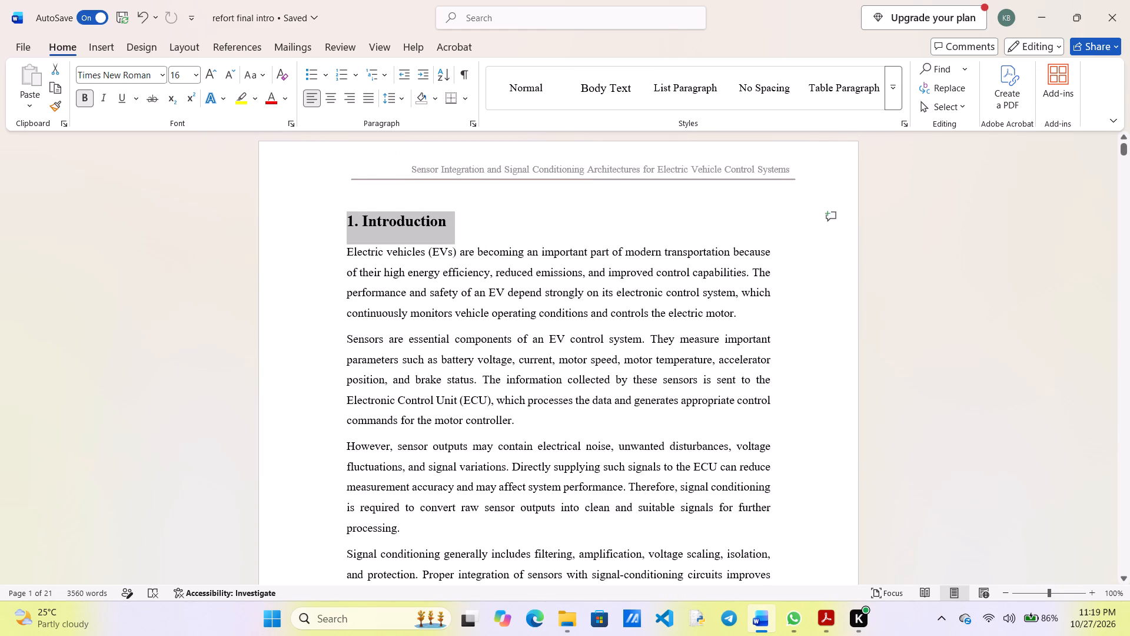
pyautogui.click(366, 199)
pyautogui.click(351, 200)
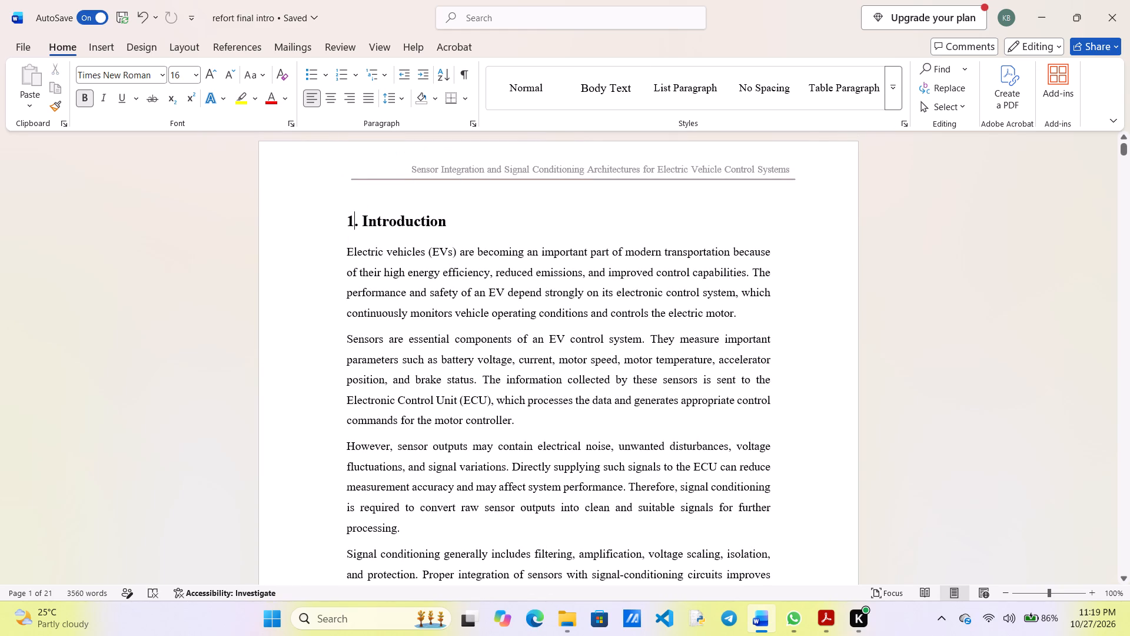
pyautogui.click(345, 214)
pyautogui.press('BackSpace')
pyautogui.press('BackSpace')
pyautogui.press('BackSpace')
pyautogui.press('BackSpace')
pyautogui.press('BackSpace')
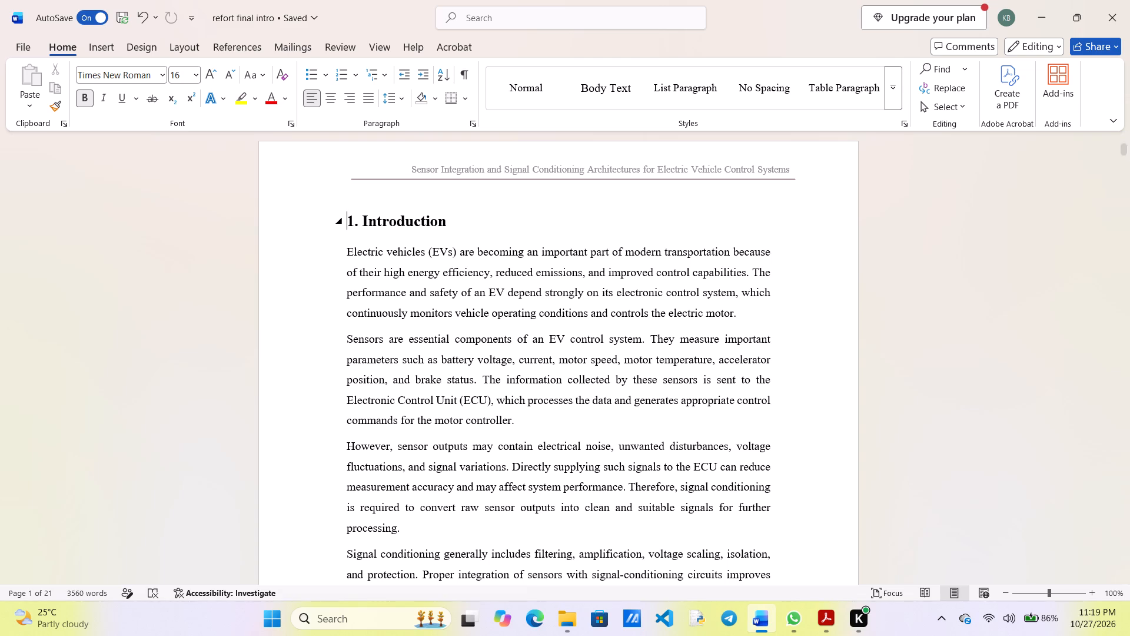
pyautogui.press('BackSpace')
# Open the page 1 header for editing, leaving the page setup and header design unchanged.
pyautogui.tripleClick(317, 171)
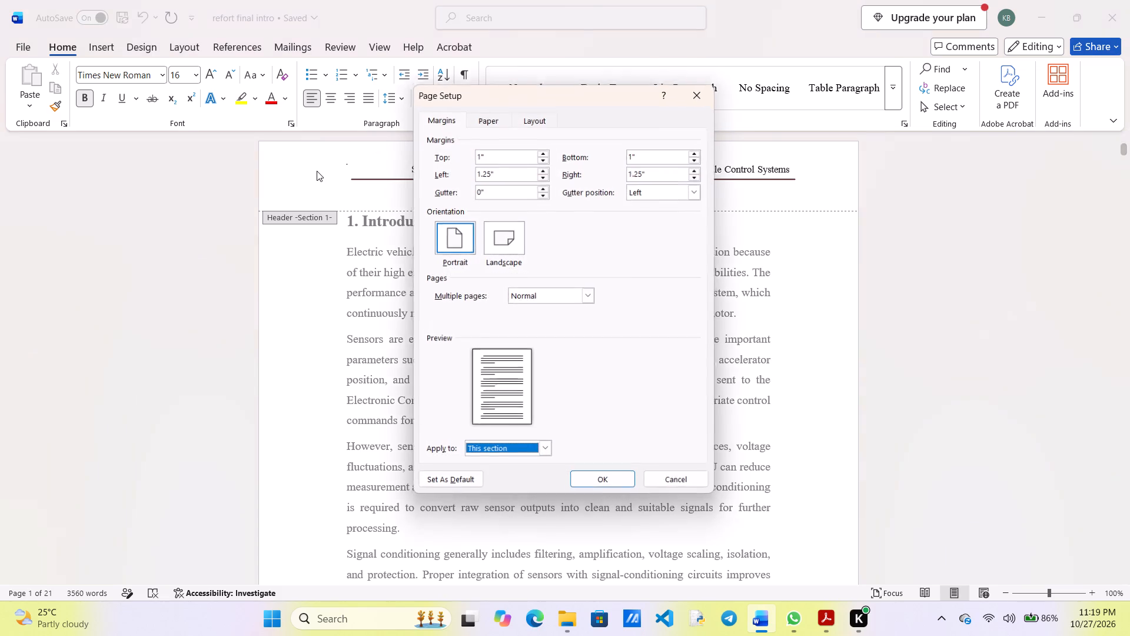
pyautogui.click(702, 86)
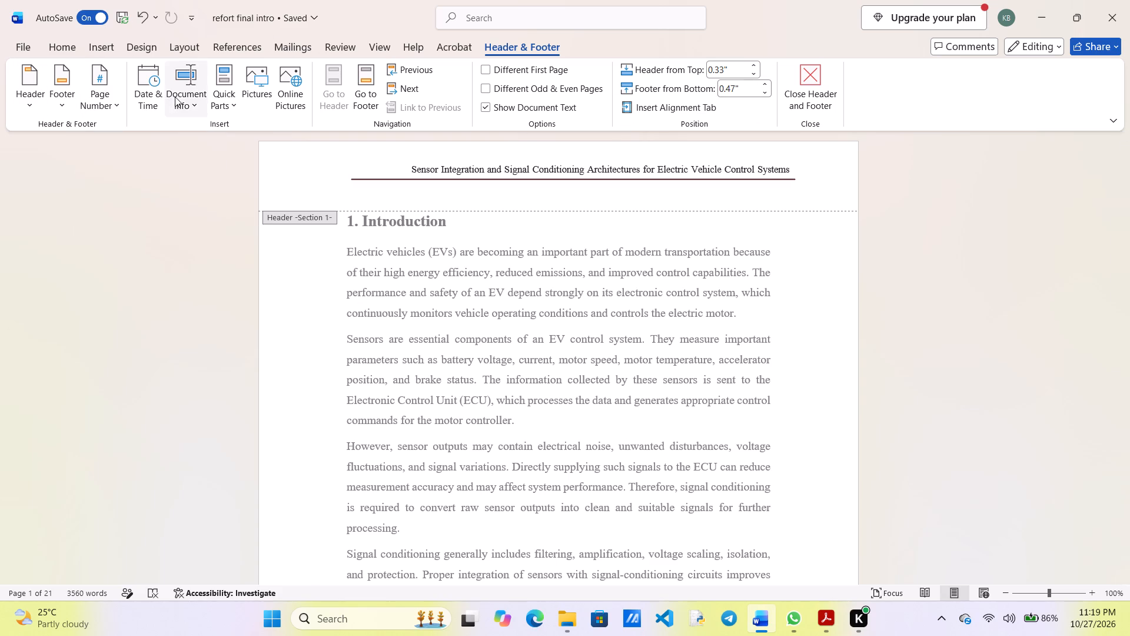
pyautogui.click(36, 112)
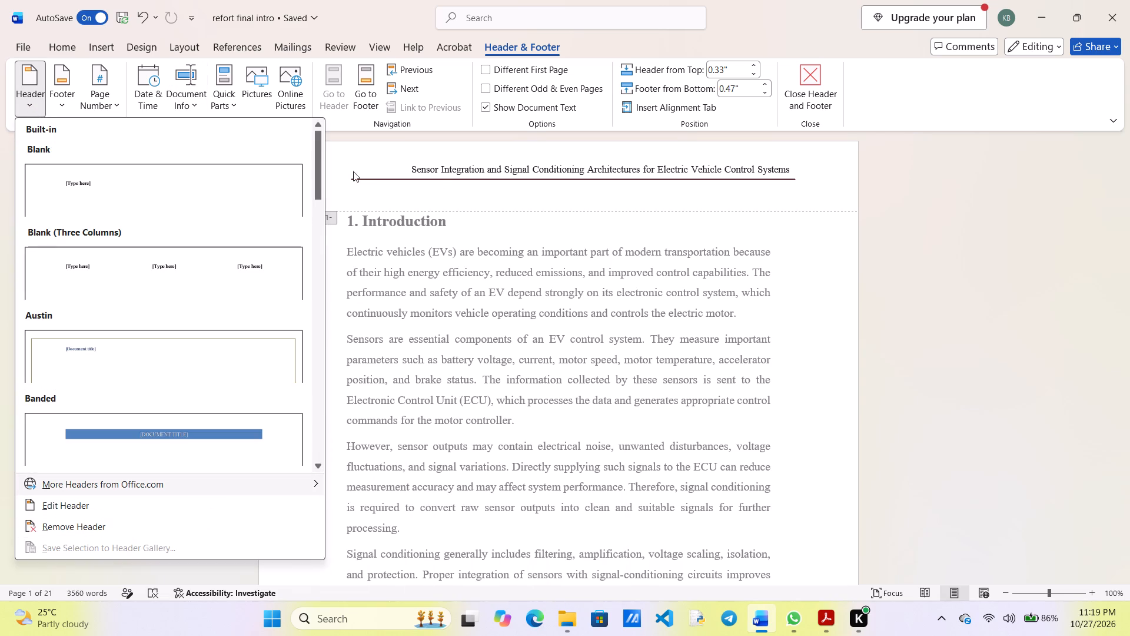
pyautogui.click(524, 210)
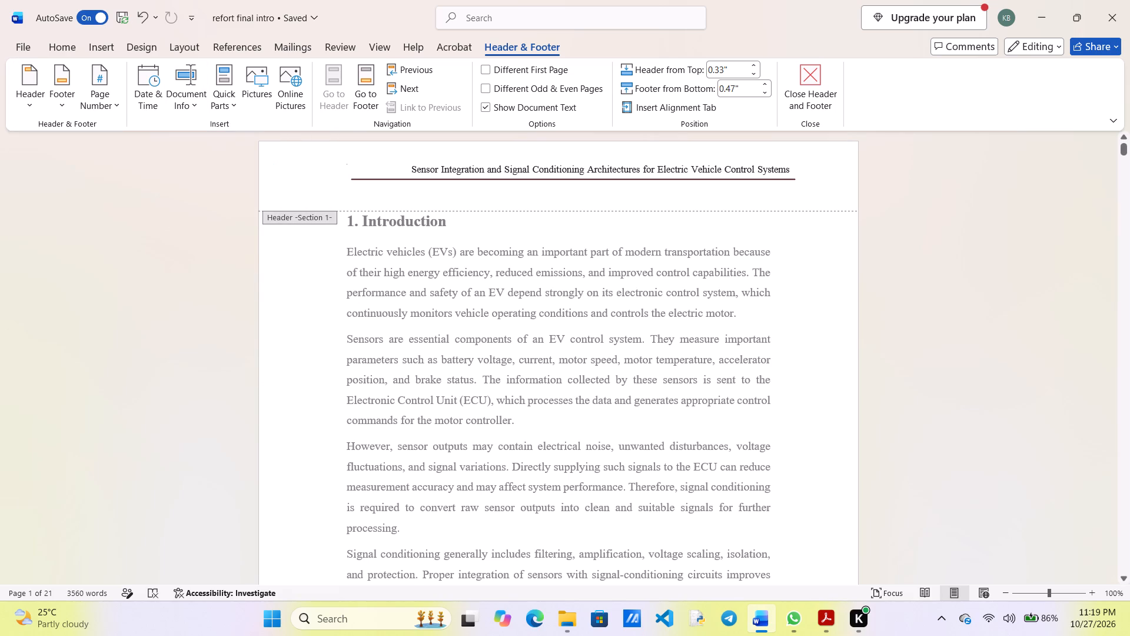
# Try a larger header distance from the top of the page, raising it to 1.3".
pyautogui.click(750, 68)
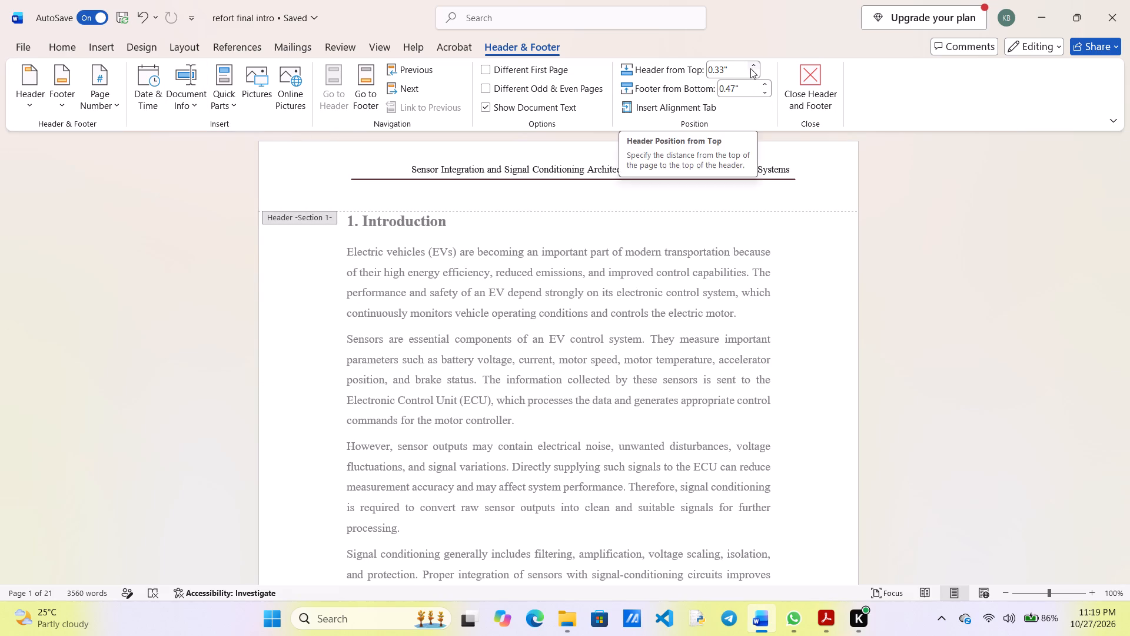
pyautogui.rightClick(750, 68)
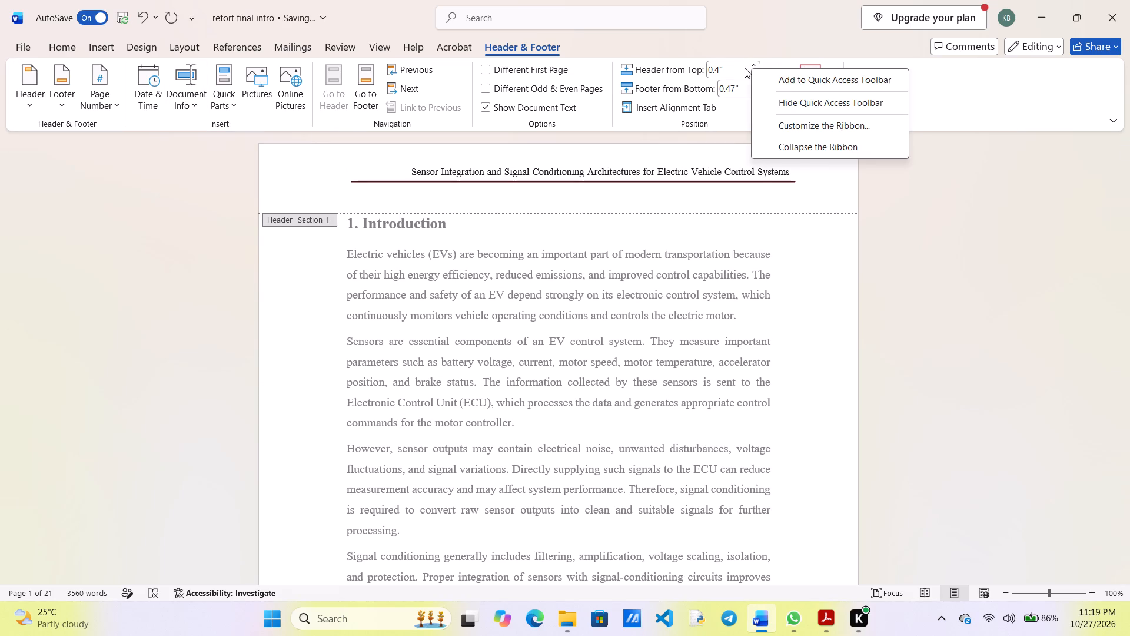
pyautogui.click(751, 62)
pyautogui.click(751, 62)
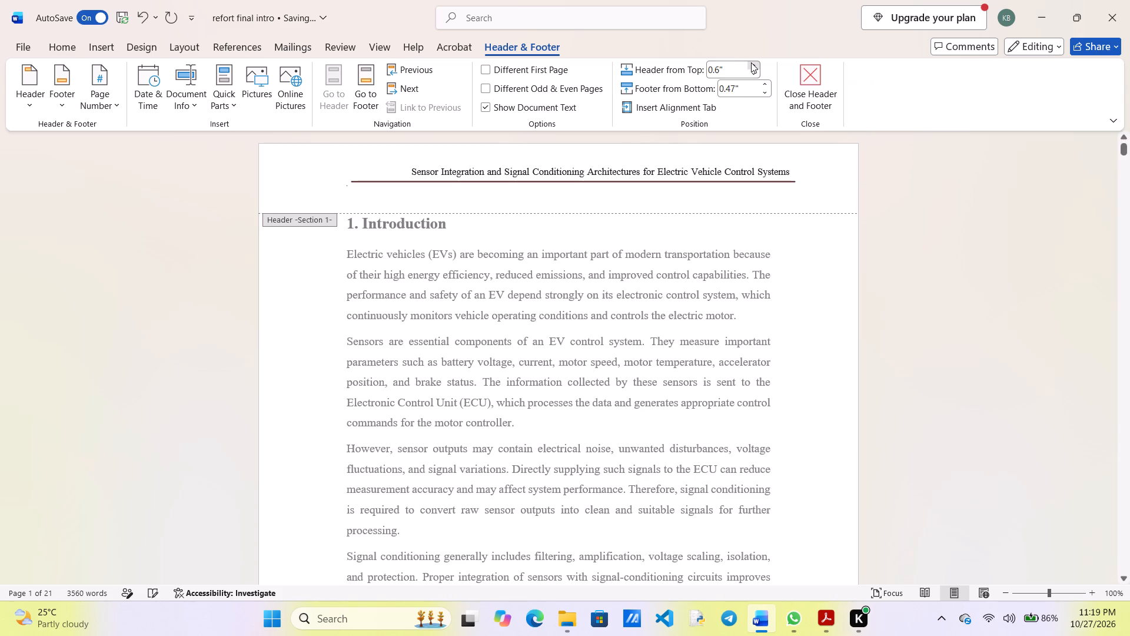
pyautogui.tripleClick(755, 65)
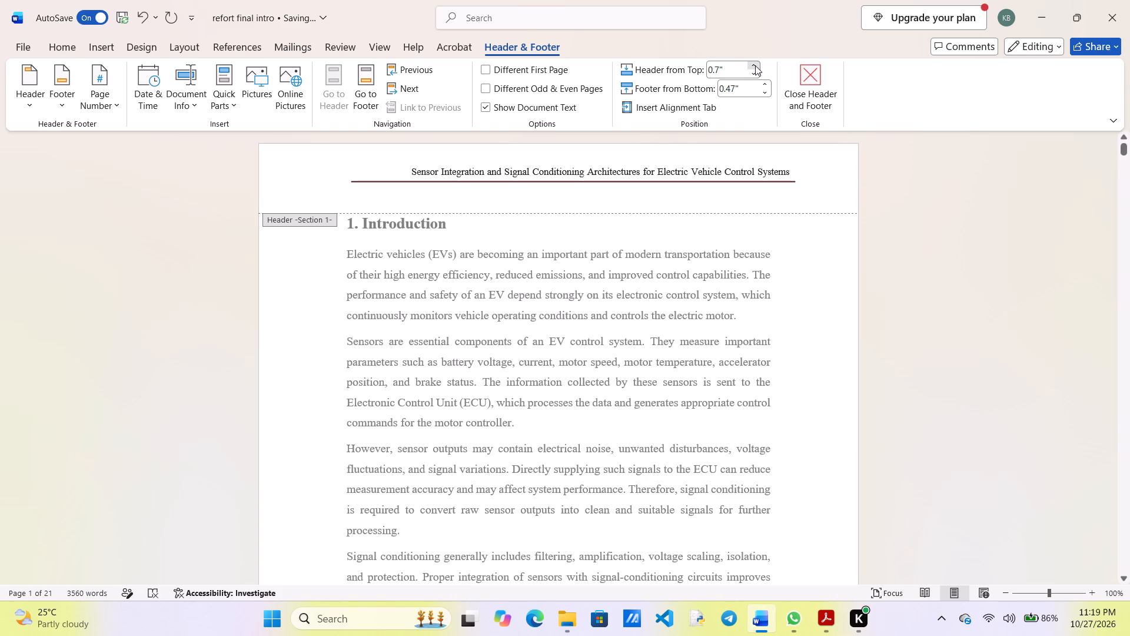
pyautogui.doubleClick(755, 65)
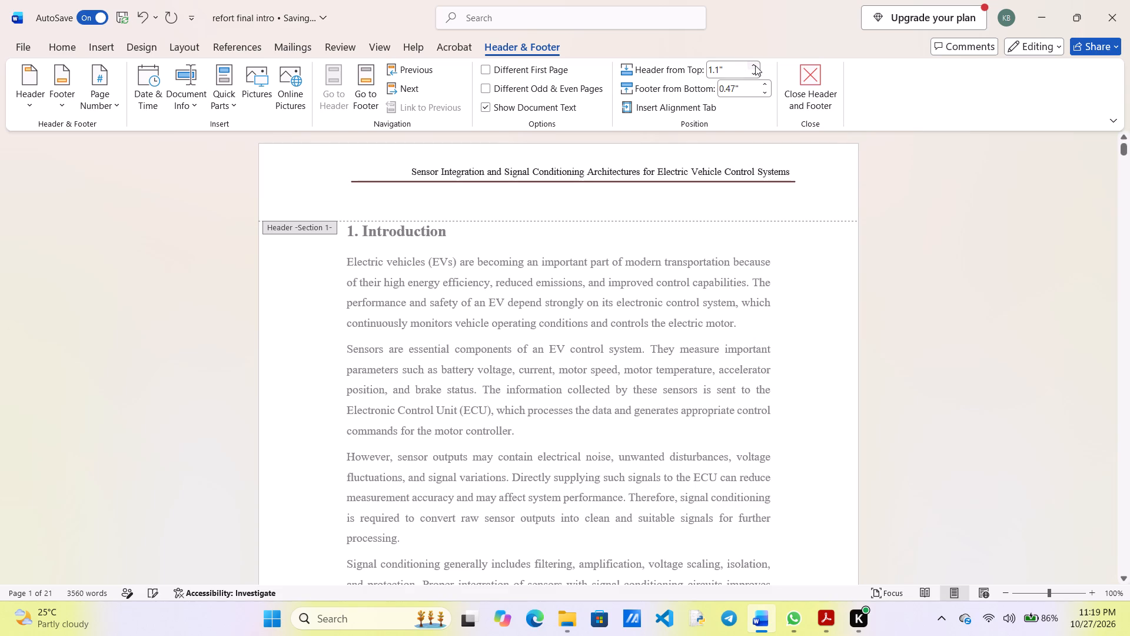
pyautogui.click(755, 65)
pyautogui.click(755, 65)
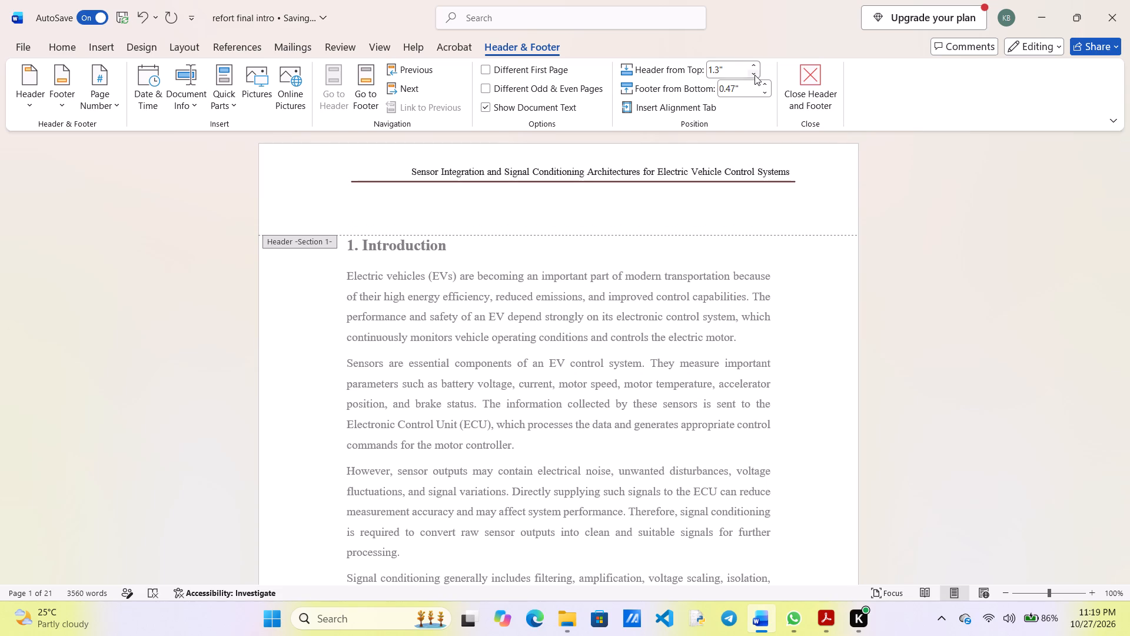
# Set the header's distance from the top of the page to 0.1".
pyautogui.click(755, 75)
pyautogui.doubleClick(755, 75)
pyautogui.click(755, 75)
pyautogui.click(755, 75)
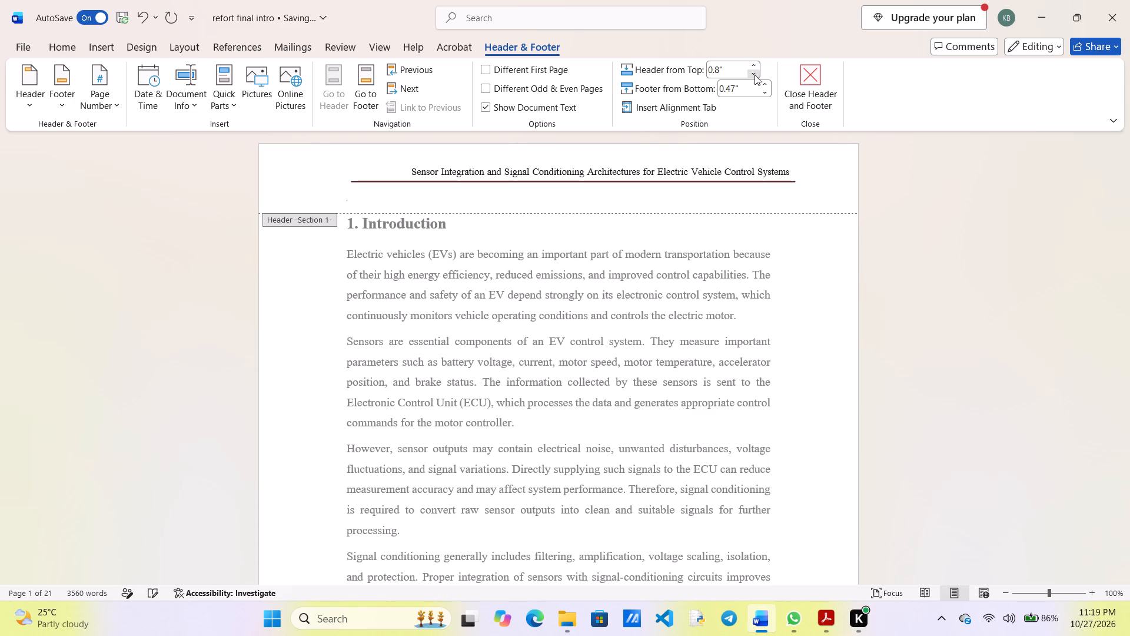
pyautogui.click(755, 75)
pyautogui.click(755, 75)
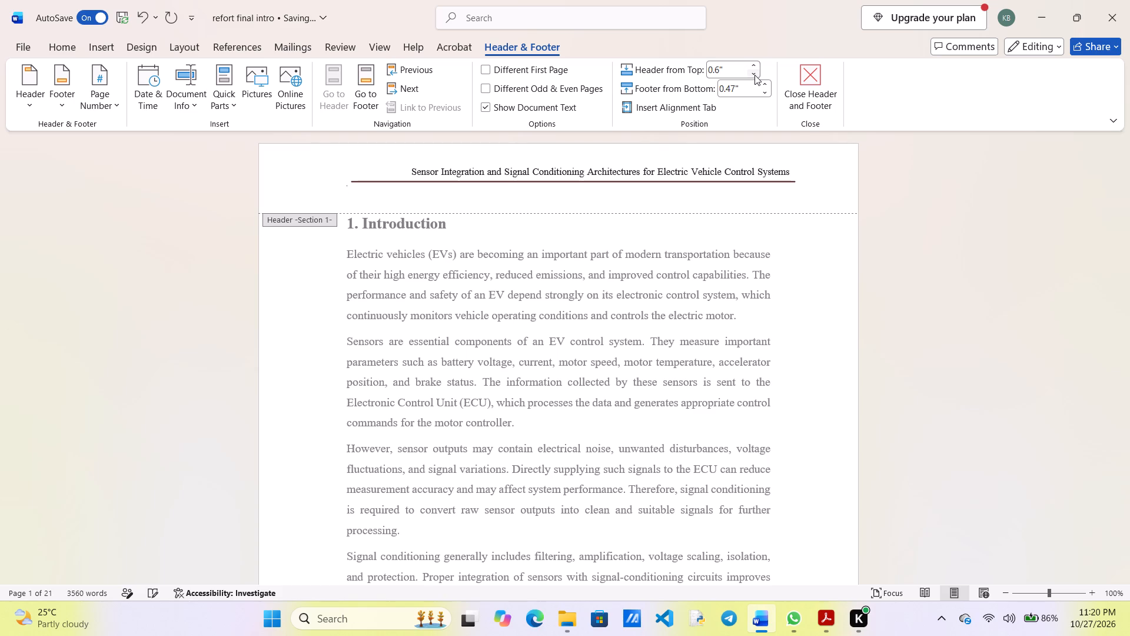
pyautogui.click(755, 75)
pyautogui.click(755, 75)
pyautogui.click(755, 75)
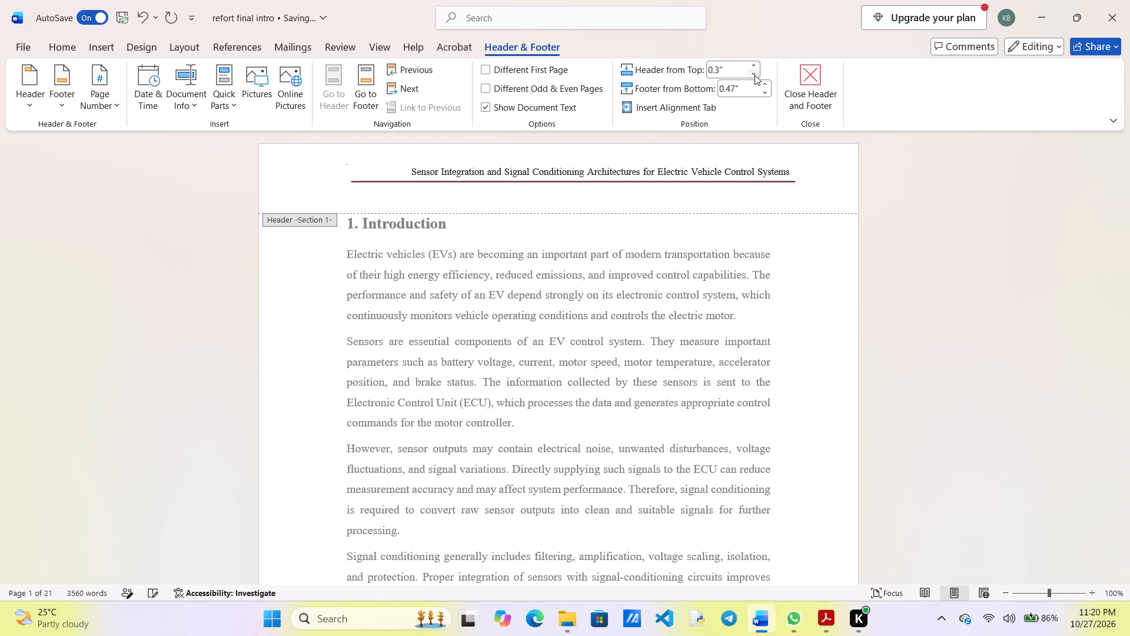
pyautogui.click(755, 75)
pyautogui.click(755, 75)
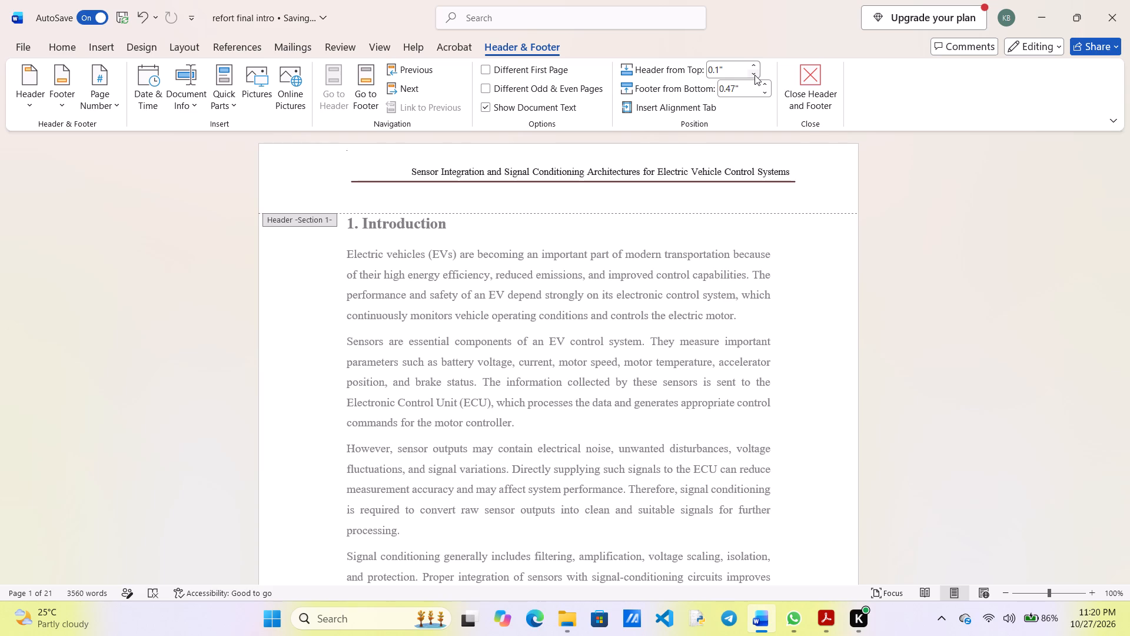
# Set the footer's distance from the bottom of the page to 0.4".
pyautogui.click(764, 85)
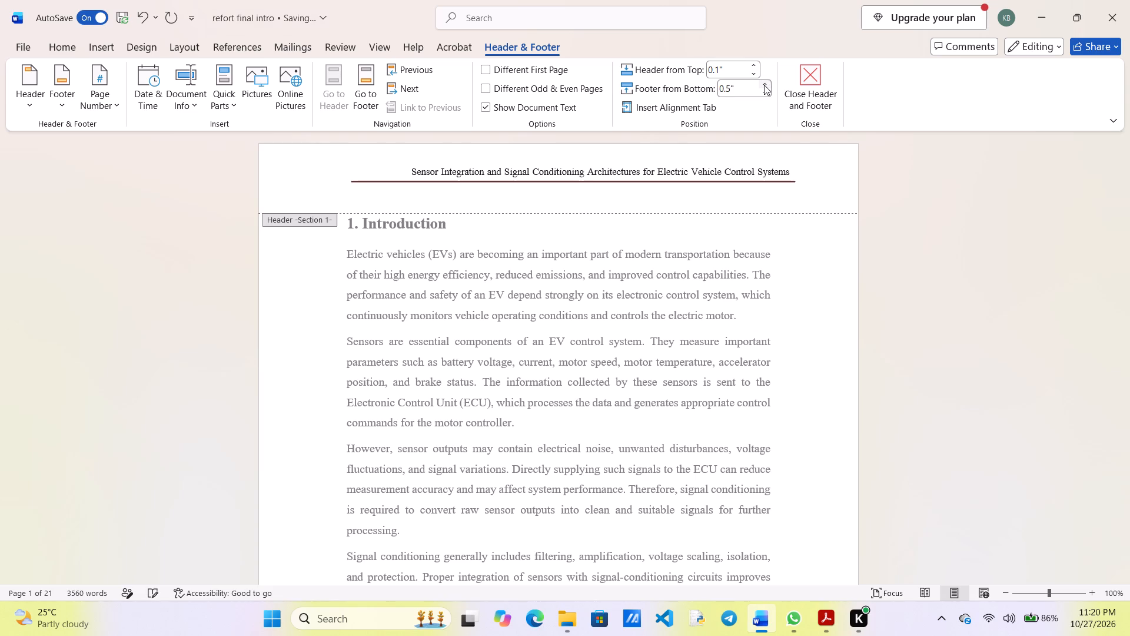
pyautogui.click(764, 85)
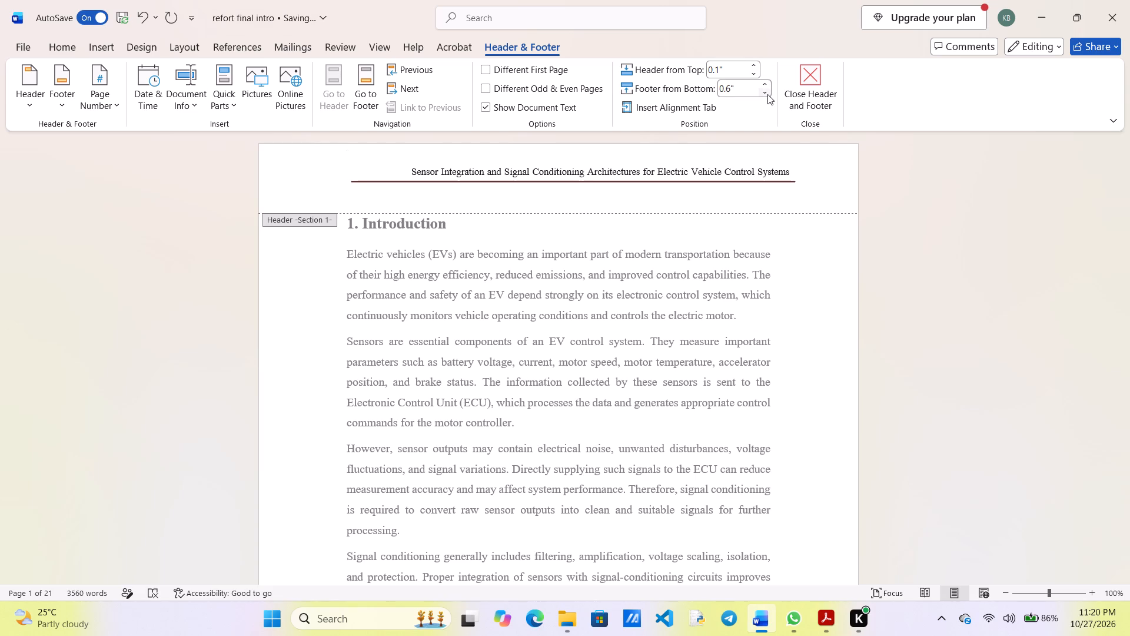
pyautogui.click(766, 94)
pyautogui.click(766, 94)
# Move the horizontal header line down and slightly left, to just above the "1. Introduction" heading.
pyautogui.scroll(-1, 732, 284)
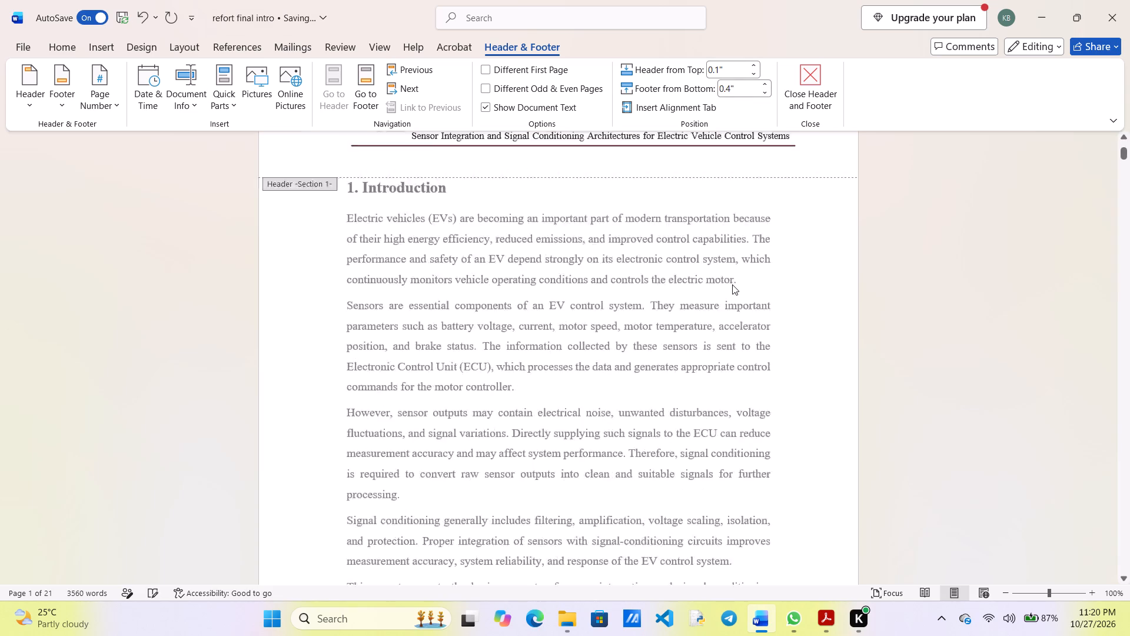
pyautogui.scroll(-2, 732, 284)
pyautogui.scroll(1, 732, 284)
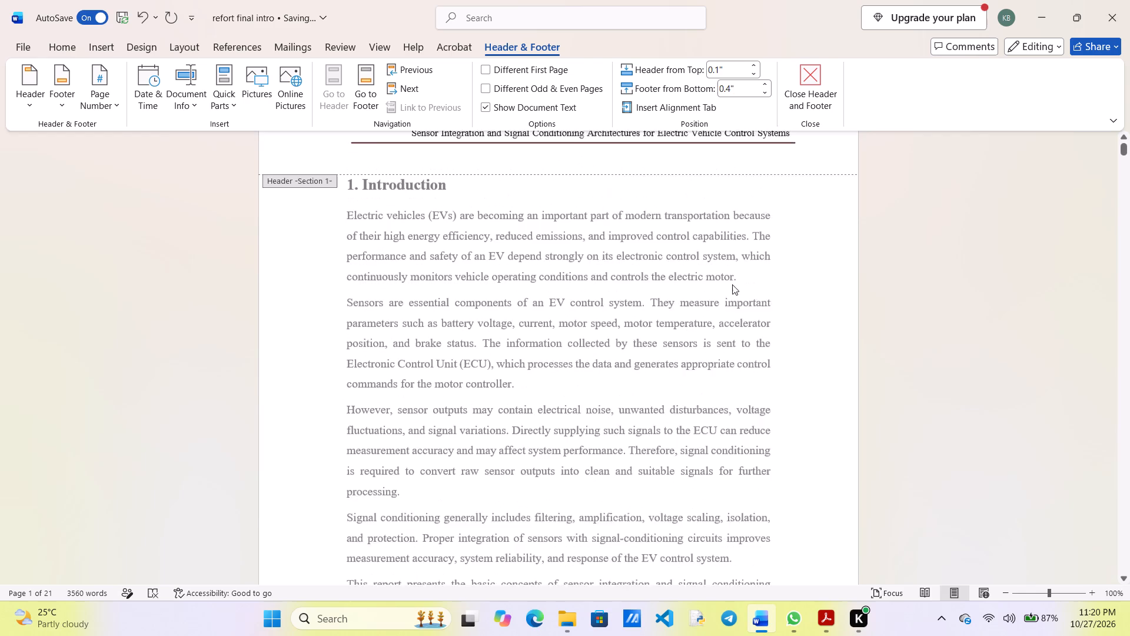
pyautogui.scroll(1, 732, 284)
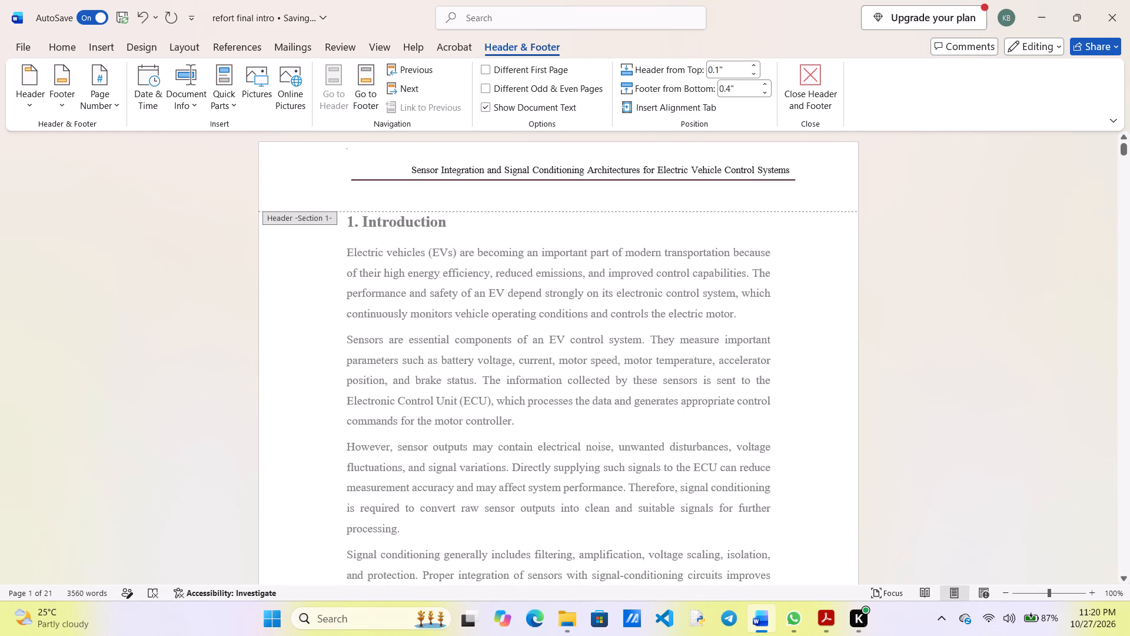
pyautogui.moveTo(560, 178); pyautogui.dragTo(554, 180)
pyautogui.moveTo(554, 180); pyautogui.dragTo(526, 200)
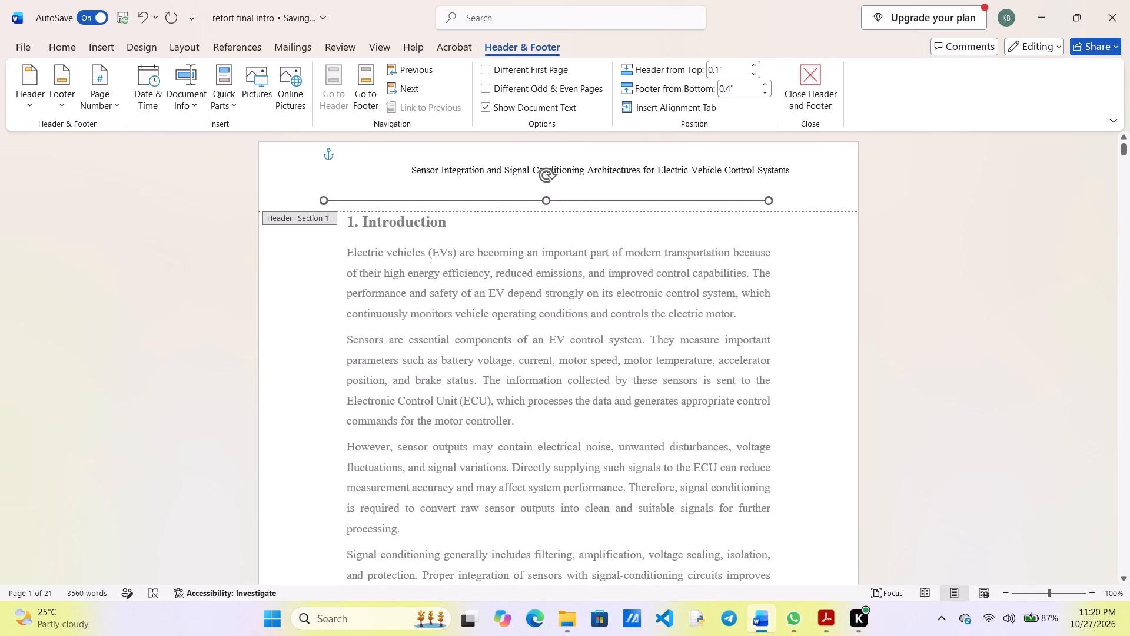
# Move the header title text box down and left until it sits centred just above the line, and leave header editing.
pyautogui.click(516, 173)
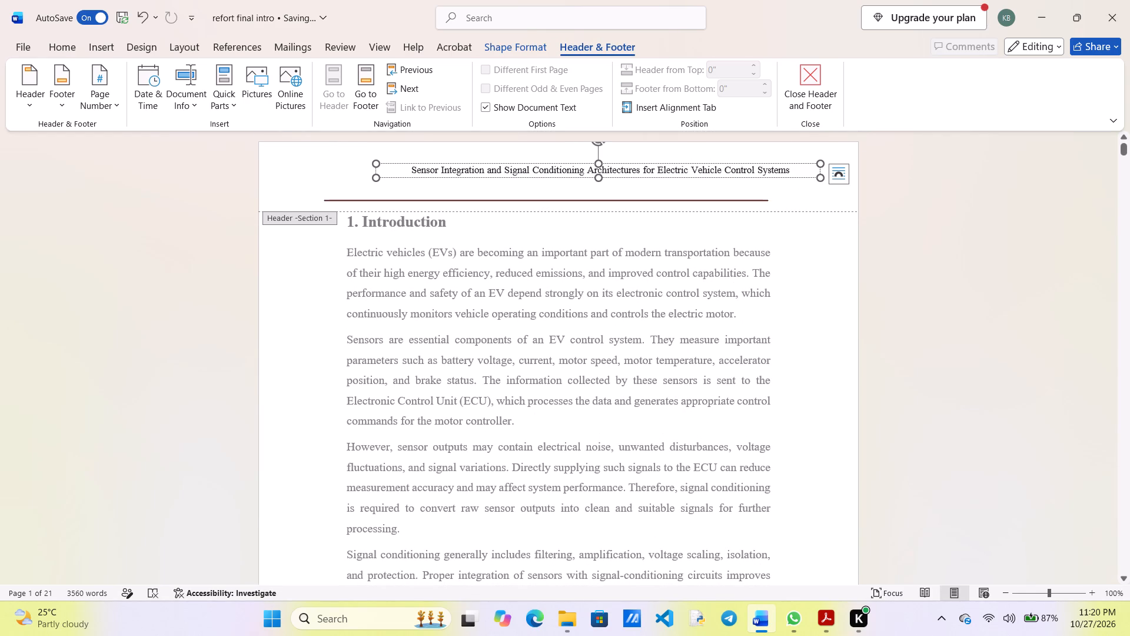
pyautogui.moveTo(525, 163); pyautogui.dragTo(520, 181)
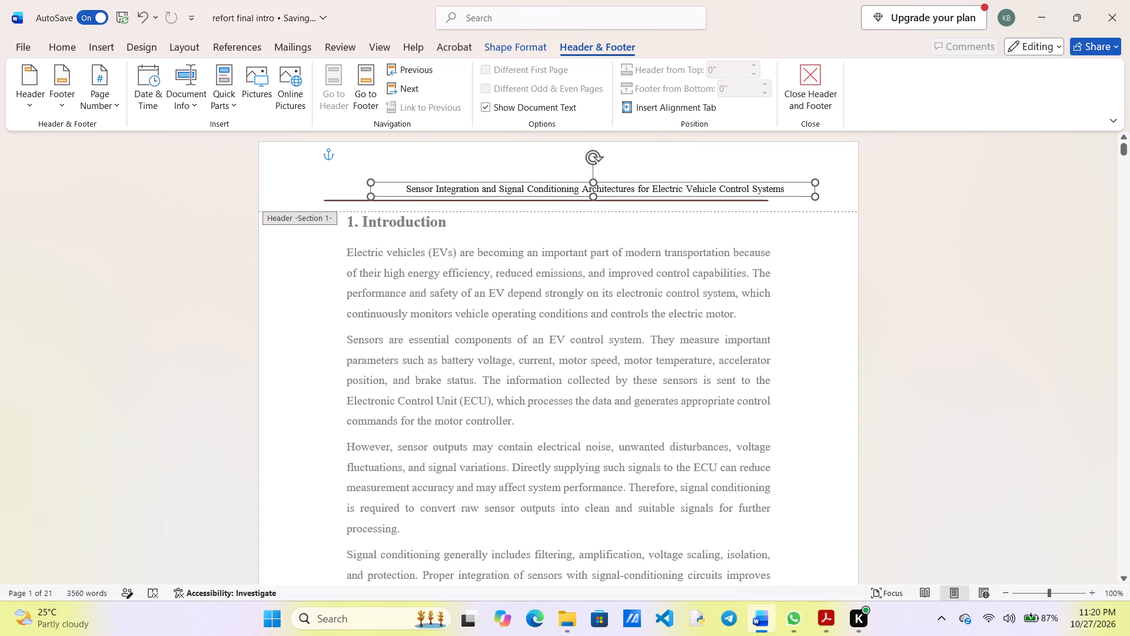
pyautogui.moveTo(520, 181); pyautogui.dragTo(523, 179)
pyautogui.click(916, 205)
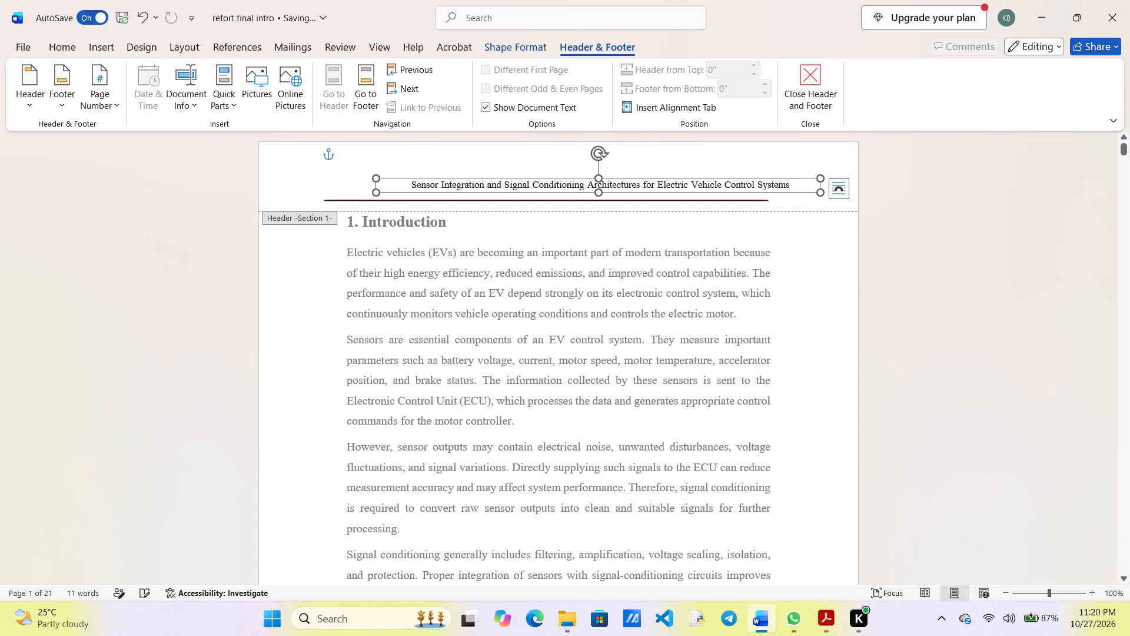
pyautogui.click(703, 172)
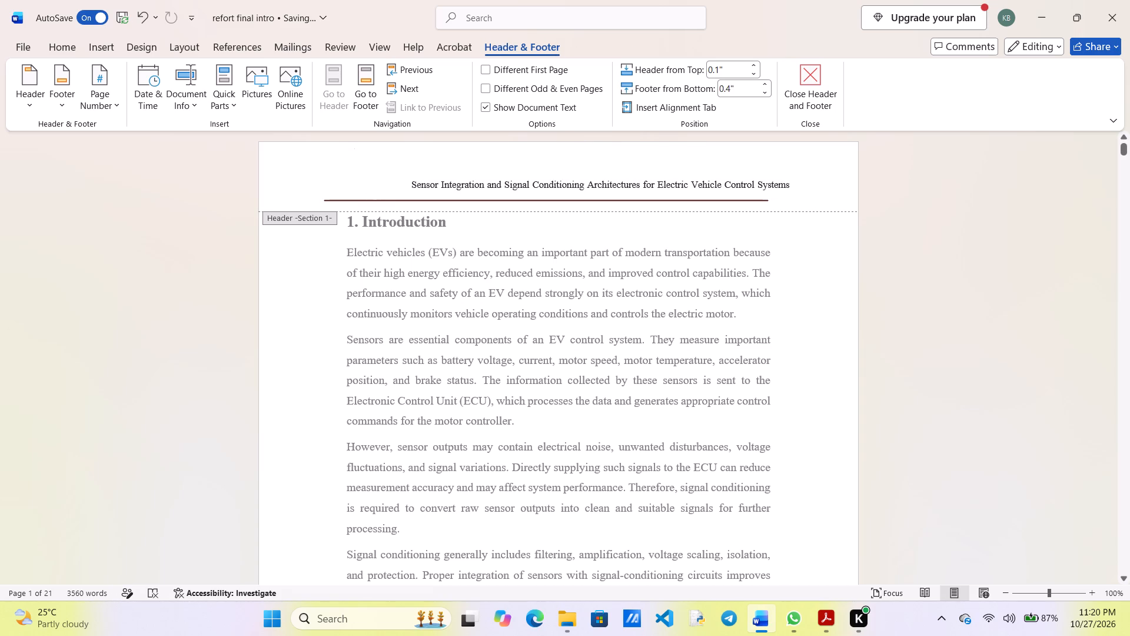
pyautogui.click(698, 184)
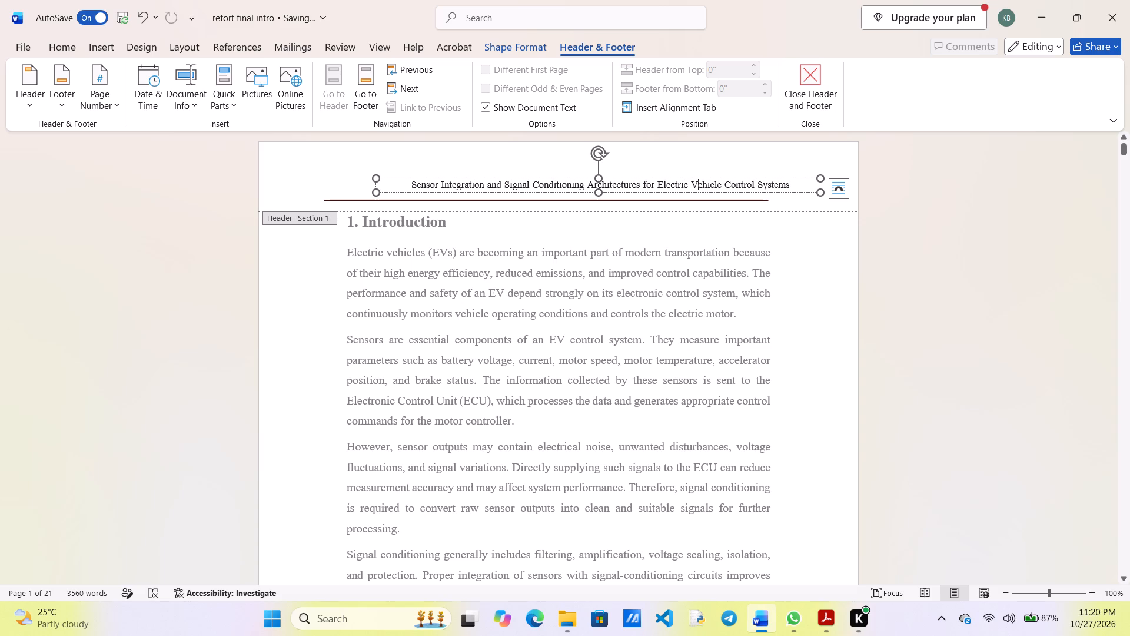
pyautogui.moveTo(556, 176); pyautogui.dragTo(551, 170)
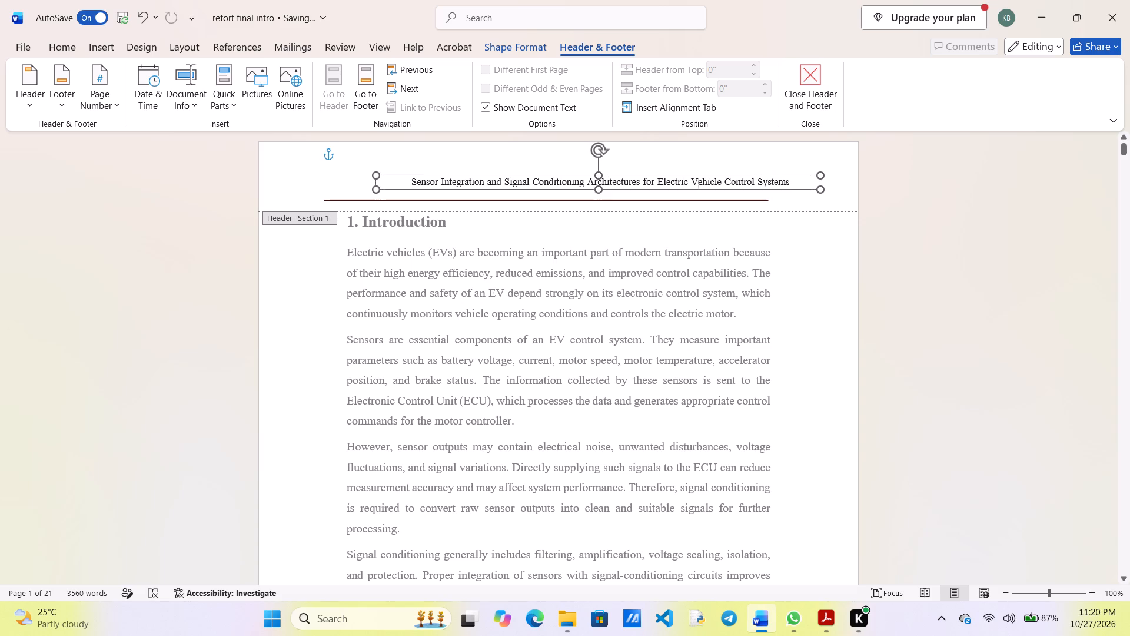
pyautogui.moveTo(551, 170); pyautogui.dragTo(510, 181)
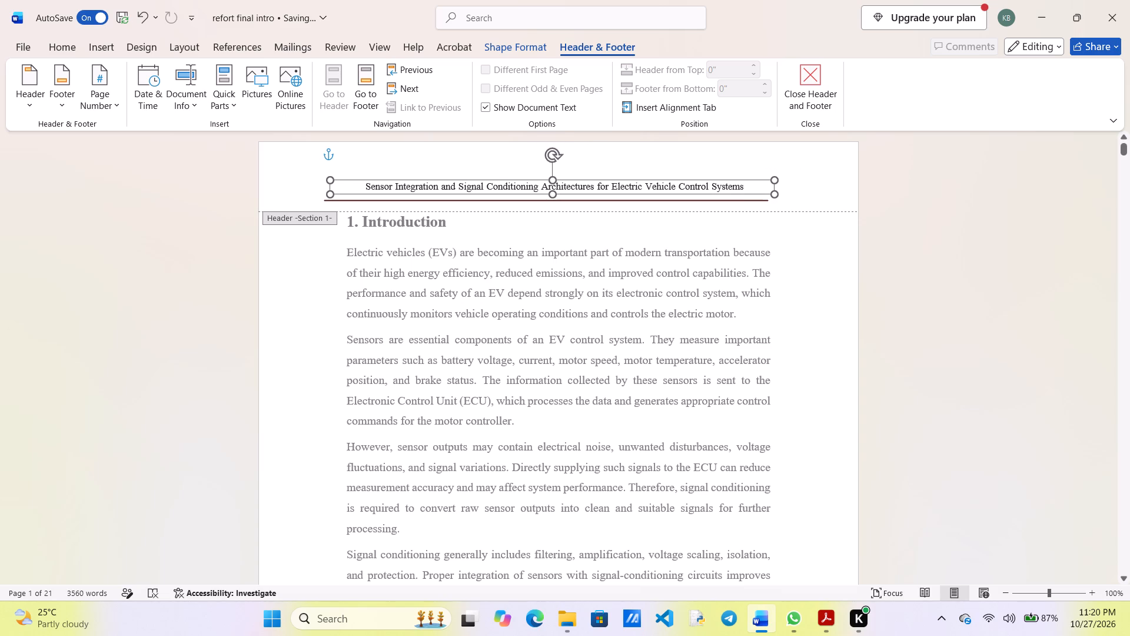
pyautogui.moveTo(510, 181); pyautogui.dragTo(502, 181)
pyautogui.doubleClick(860, 273)
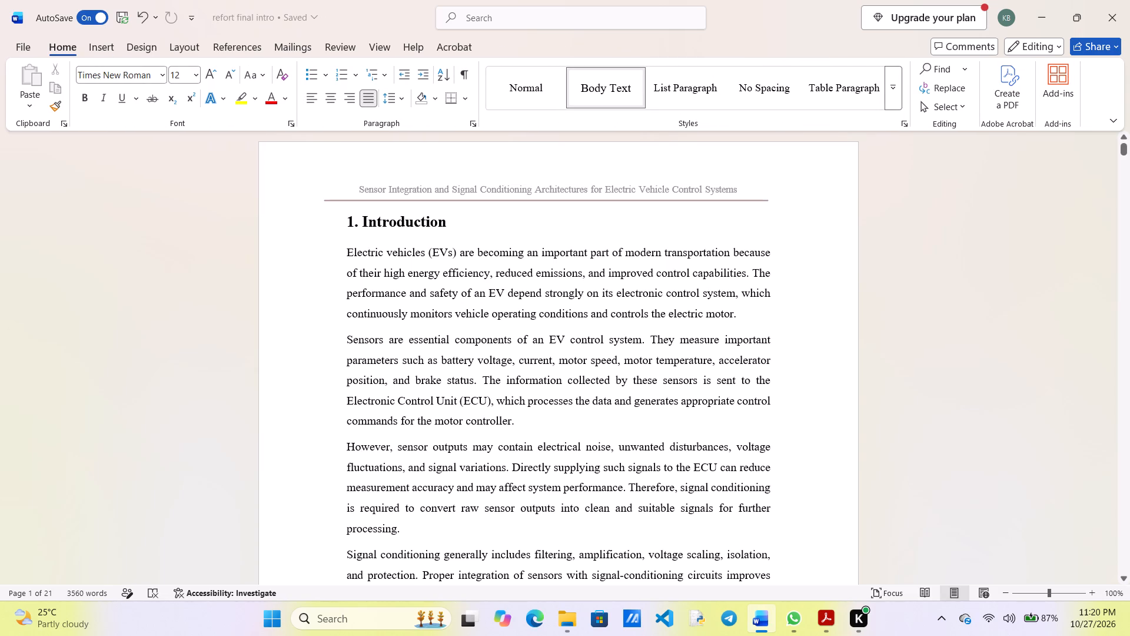
# Review the header and footer placement on the report's pages, from the Introduction through to the start of the Problem Statement section.
pyautogui.hscroll(-2, 697, 271)
pyautogui.scroll(-2, 697, 271)
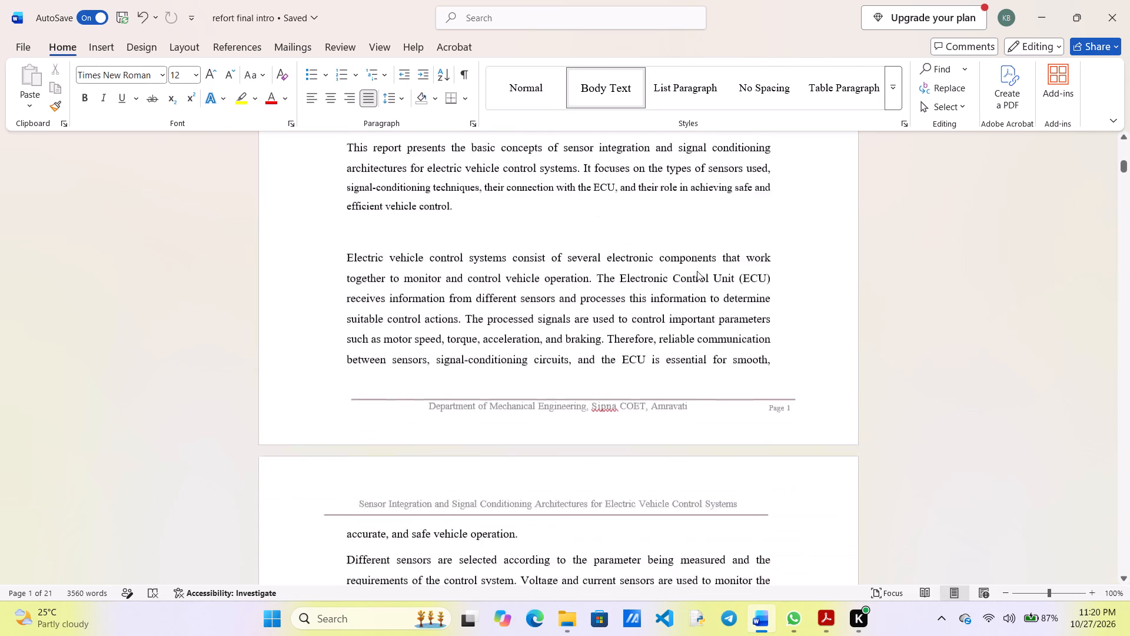
pyautogui.scroll(-5, 697, 271)
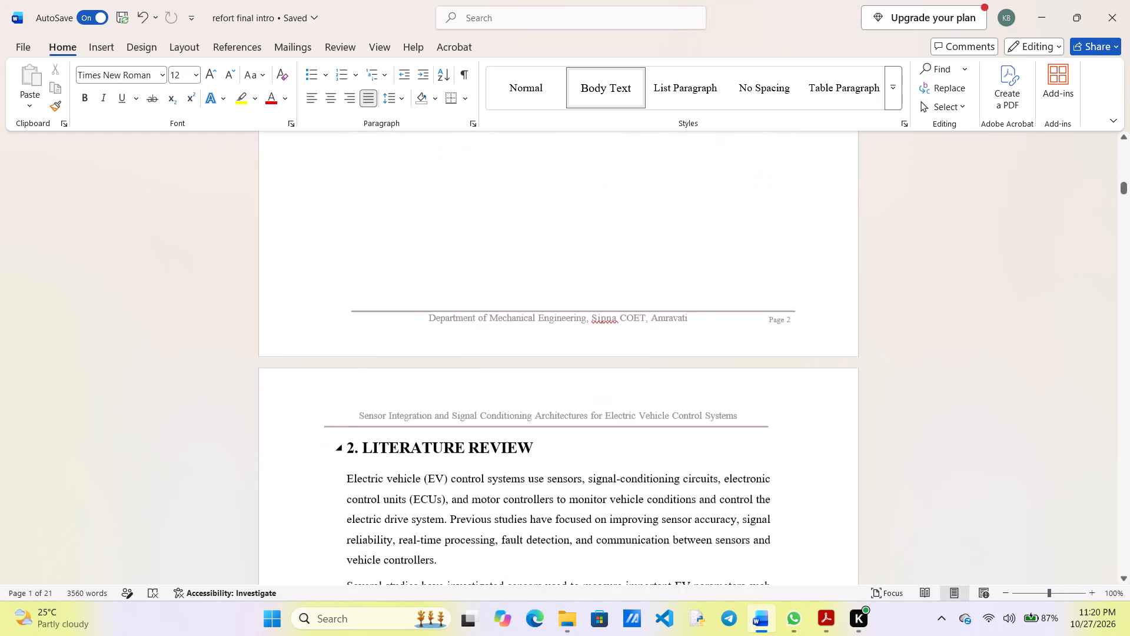
pyautogui.scroll(-3, 697, 271)
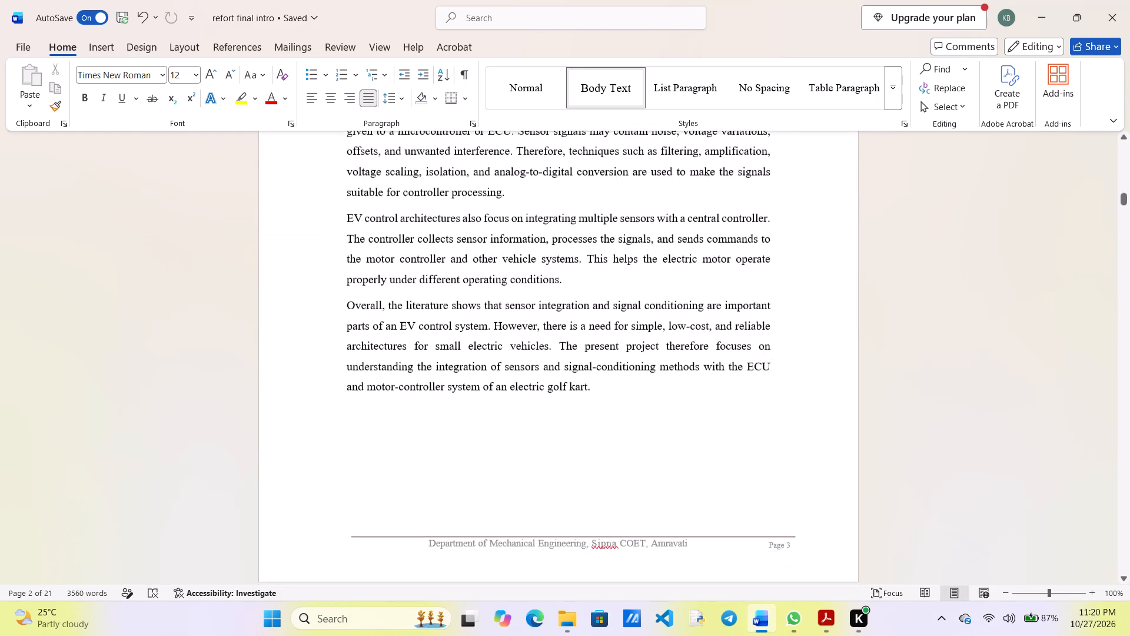
pyautogui.scroll(-2, 697, 271)
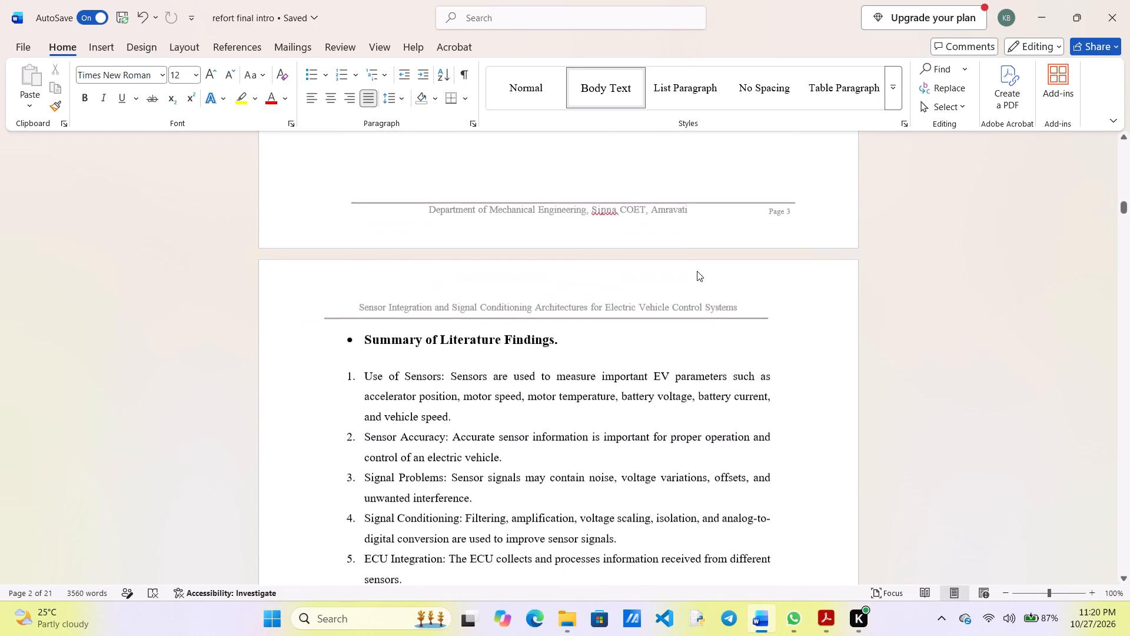
pyautogui.scroll(-2, 697, 271)
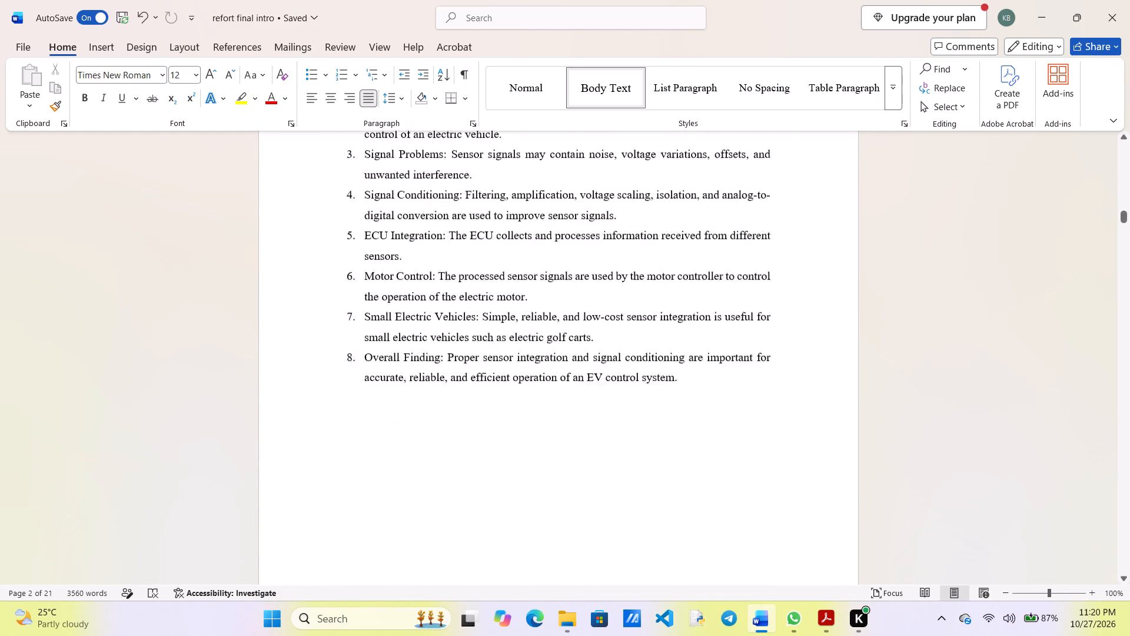
pyautogui.scroll(-2, 697, 271)
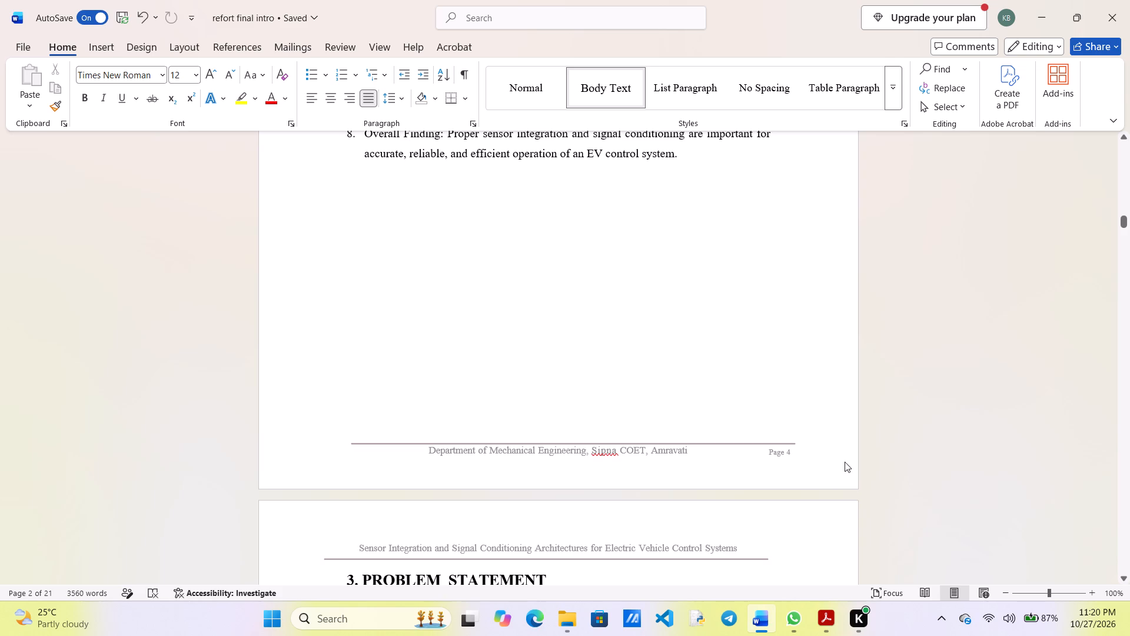
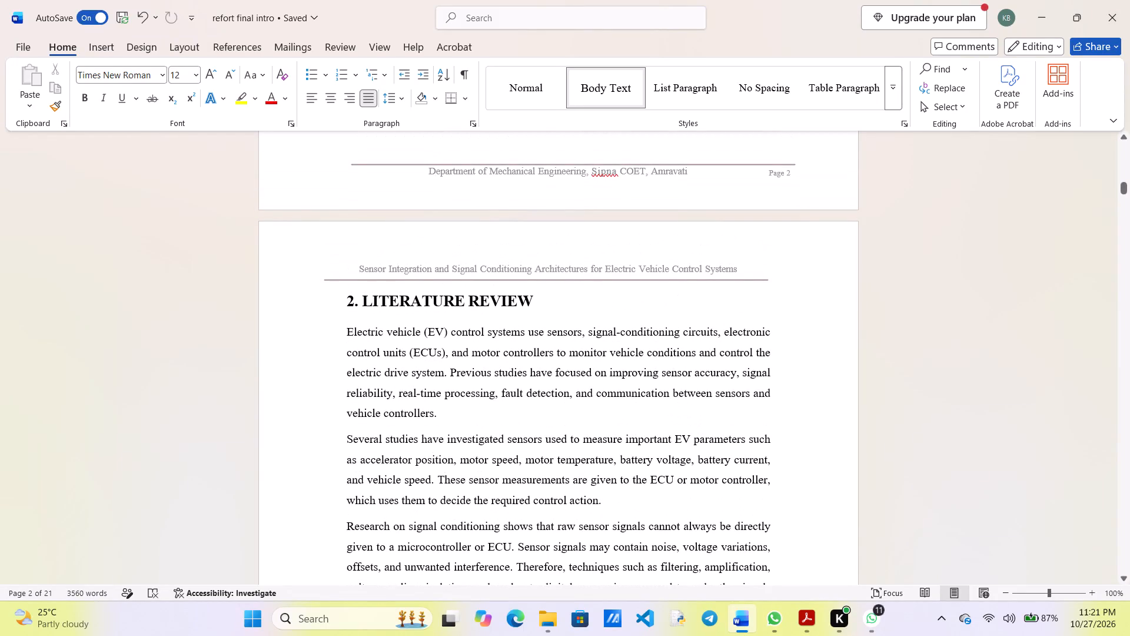
# Move the header line slightly down and right, to just above the "2. LITERATURE REVIEW" heading, so it spans the body text width.
pyautogui.doubleClick(506, 247)
pyautogui.click(423, 277)
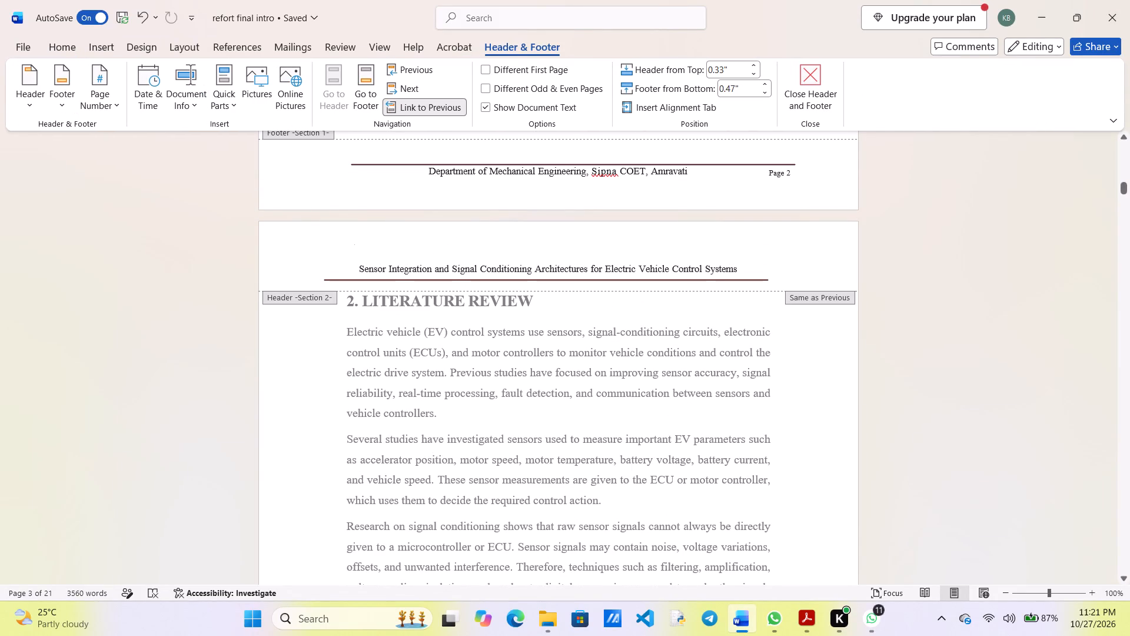
pyautogui.moveTo(421, 280); pyautogui.dragTo(432, 283)
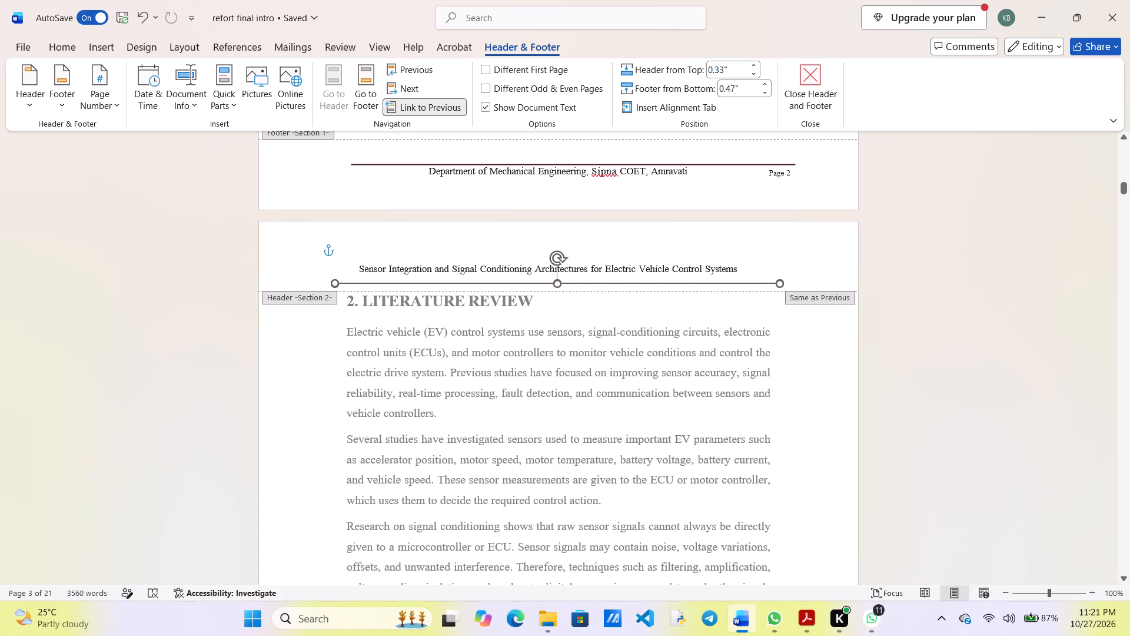
pyautogui.moveTo(432, 283); pyautogui.dragTo(434, 283)
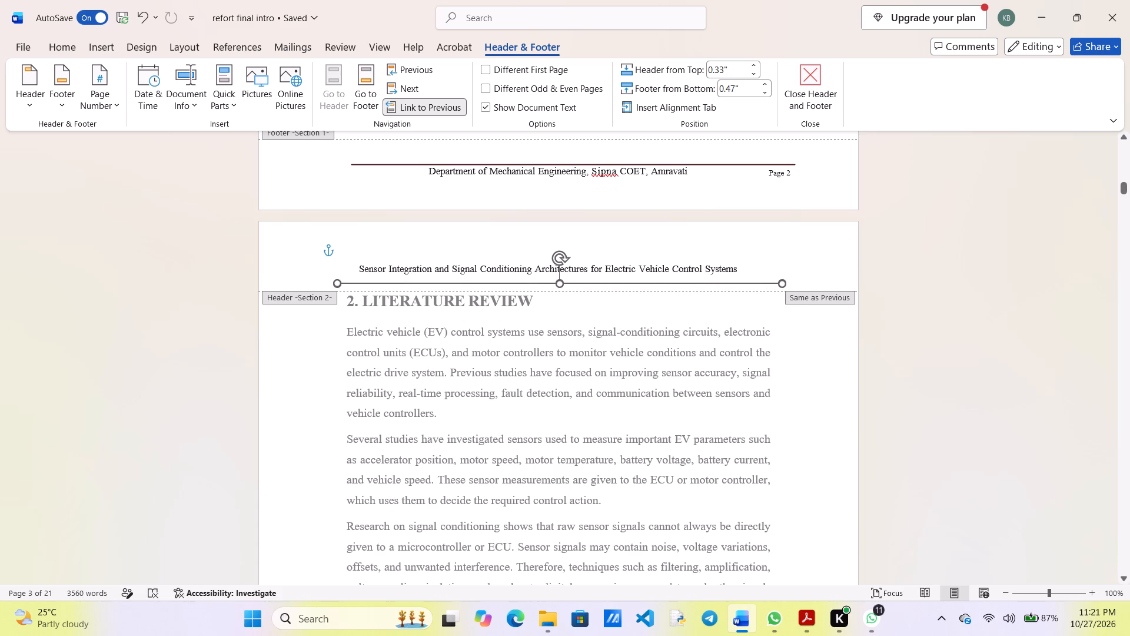
pyautogui.moveTo(434, 283); pyautogui.dragTo(434, 284)
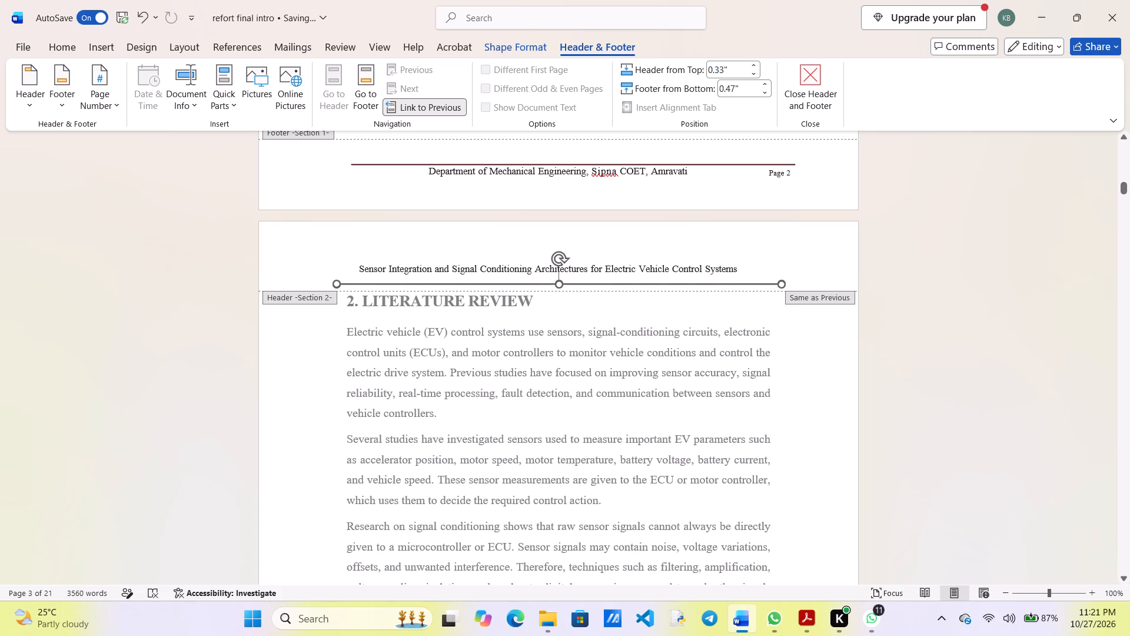
# Shift the header title text box slightly right so it sits centred over the line, and leave header editing.
pyautogui.click(424, 269)
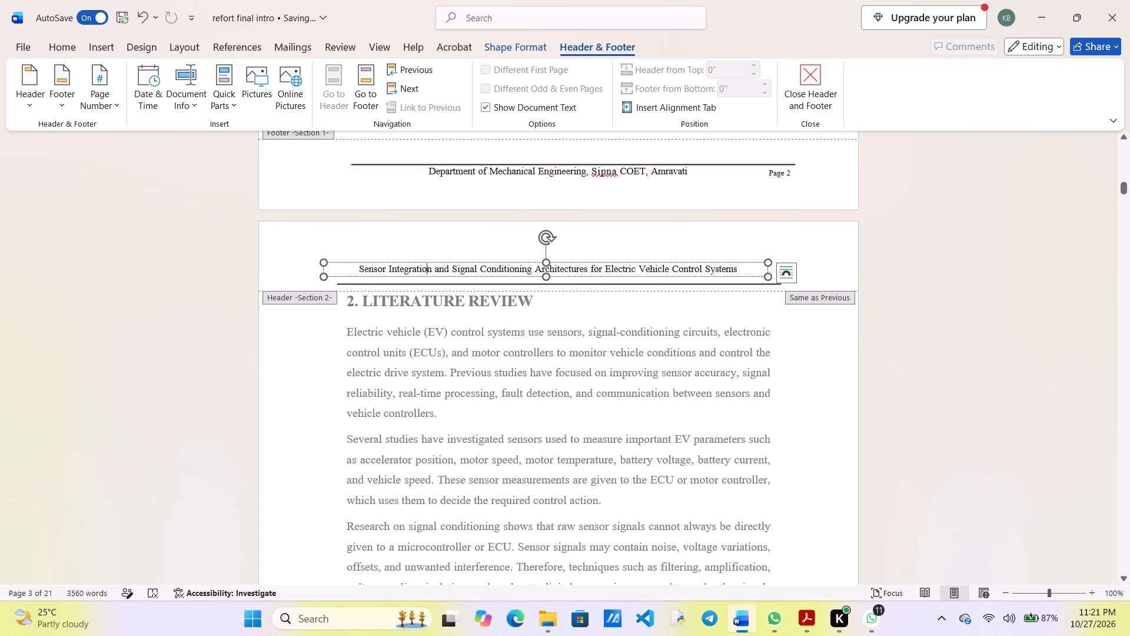
pyautogui.click(440, 263)
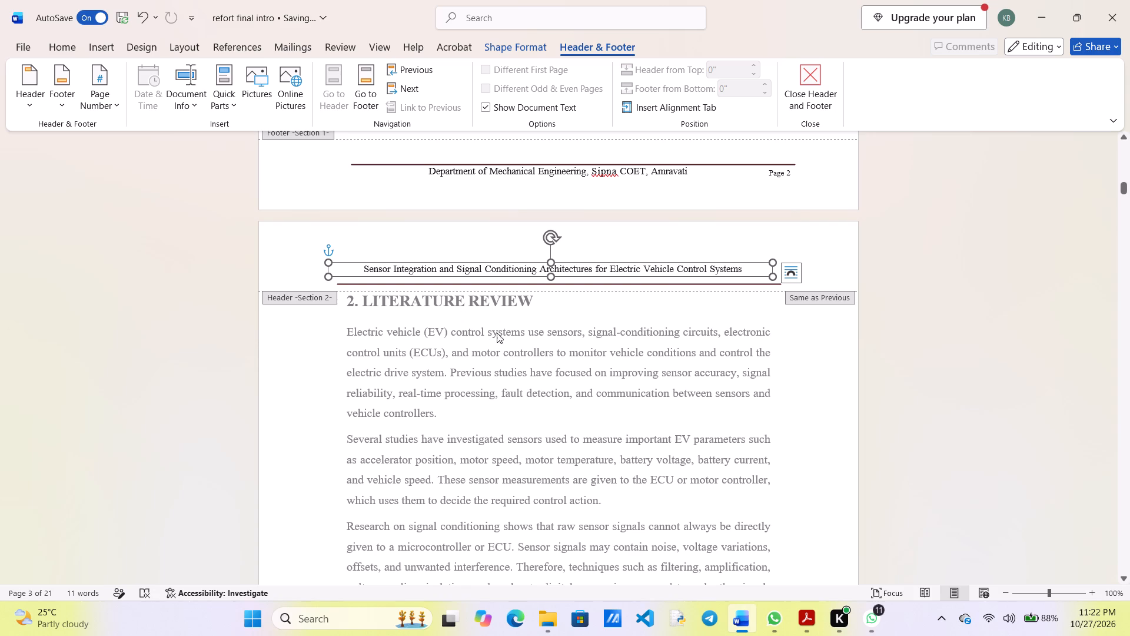
pyautogui.click(515, 332)
pyautogui.doubleClick(515, 332)
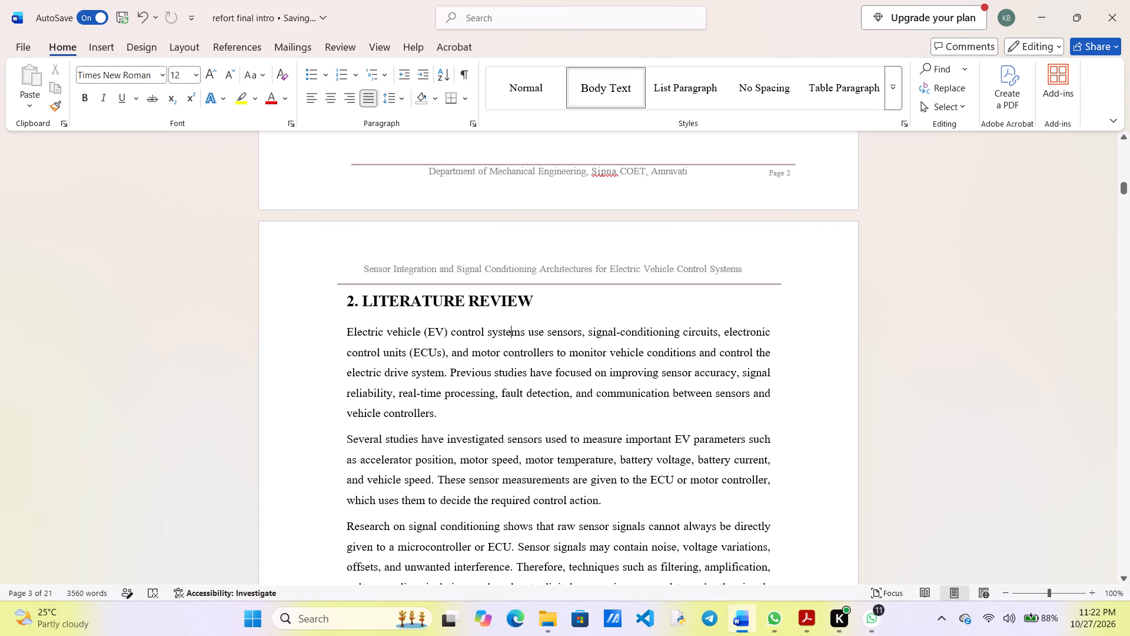
# Review the header and footer placement across the pages in a multi-page view, from the Introduction to Objectives and Scope.
pyautogui.scroll(-6, 422, 367)
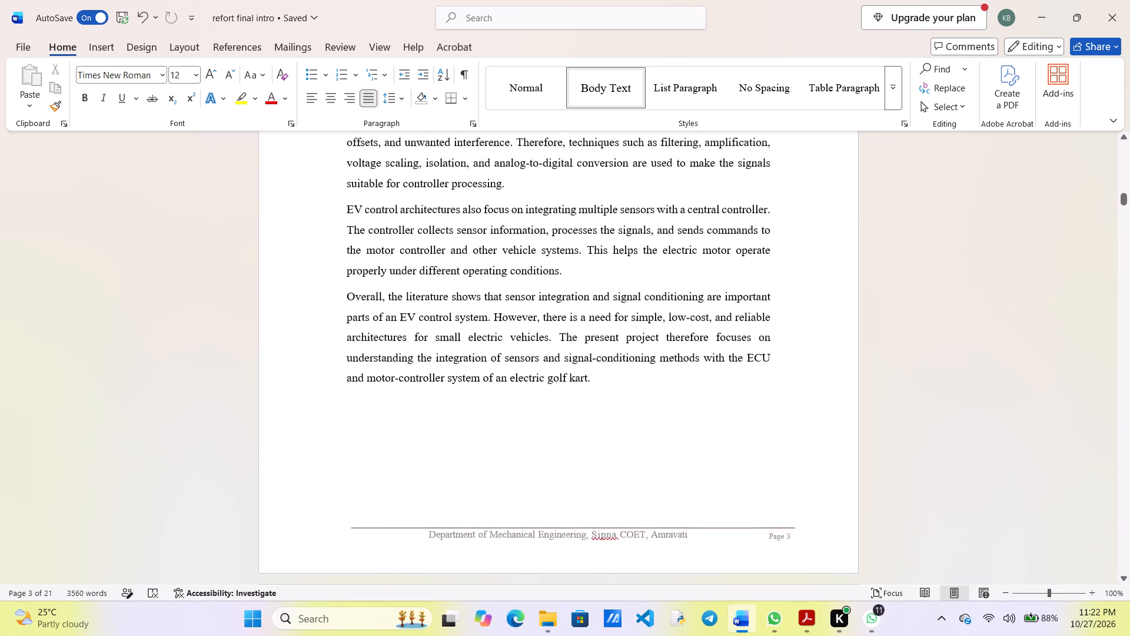
pyautogui.scroll(-2, 422, 367)
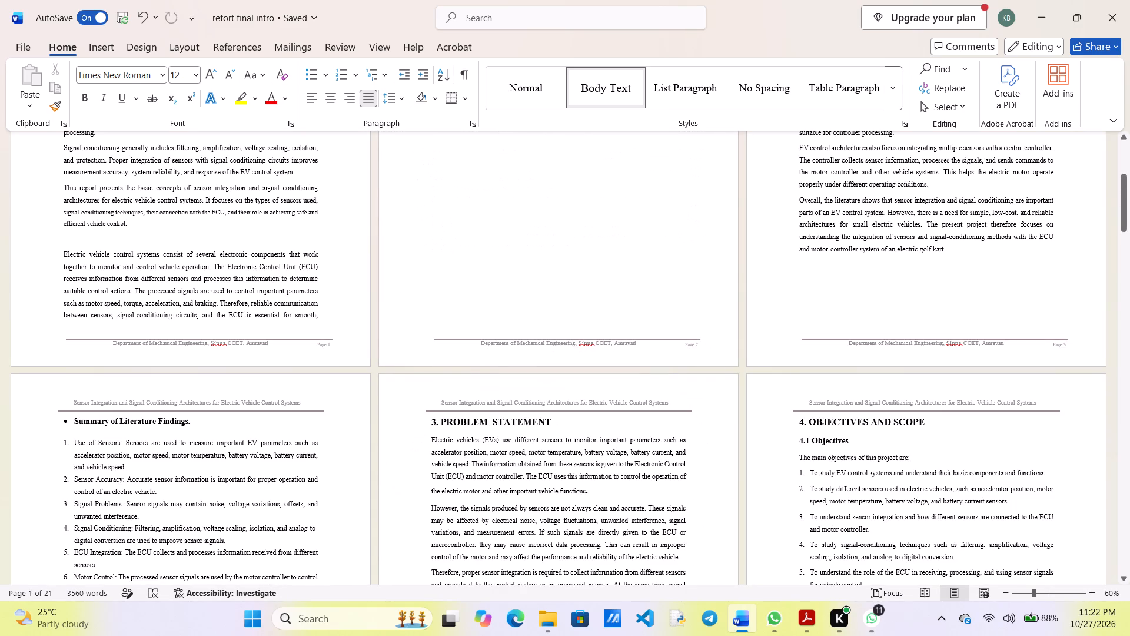
pyautogui.scroll(1, 422, 367)
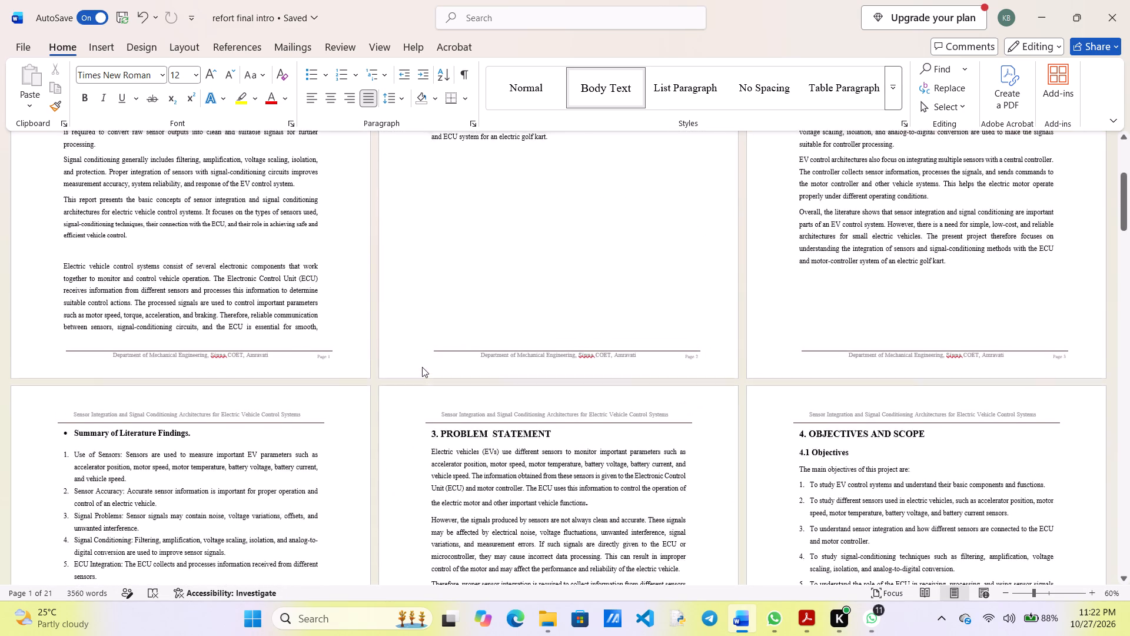
pyautogui.scroll(3, 422, 367)
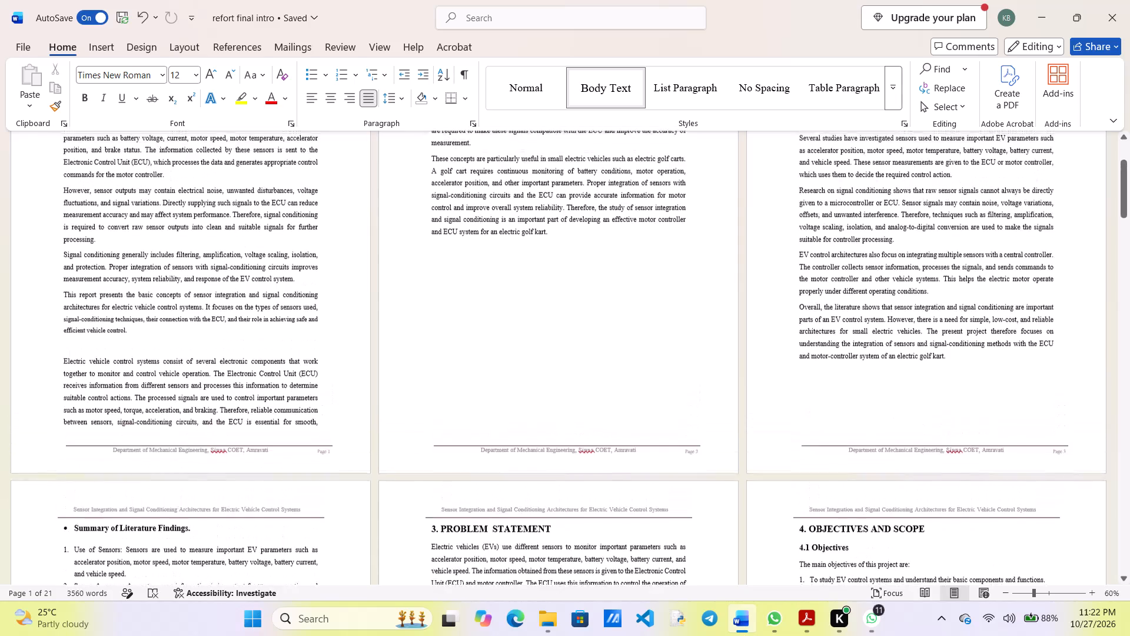
pyautogui.scroll(1, 422, 367)
pyautogui.scroll(-2, 422, 367)
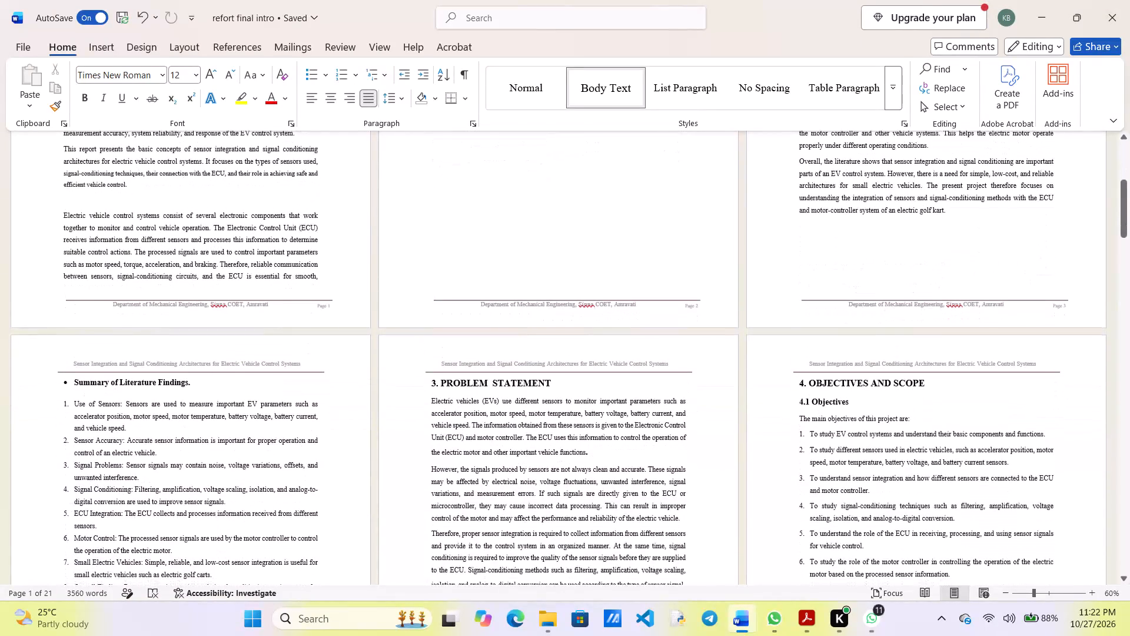
# Move the footer's department text box left until it sits near the left end of the footer line, just below it.
pyautogui.doubleClick(184, 288)
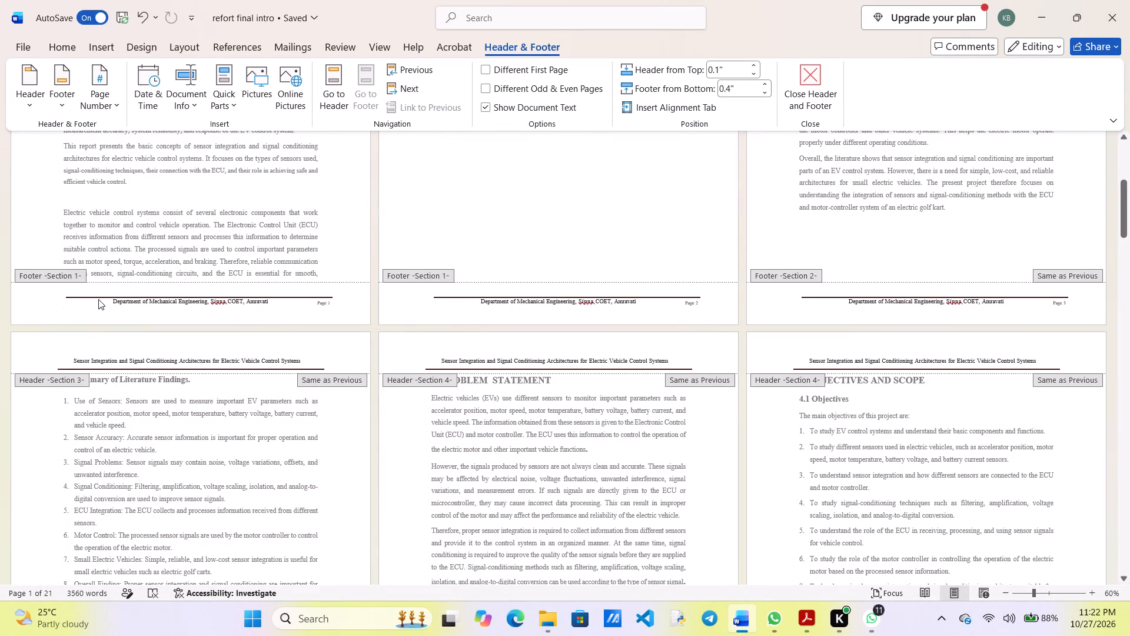
pyautogui.click(115, 300)
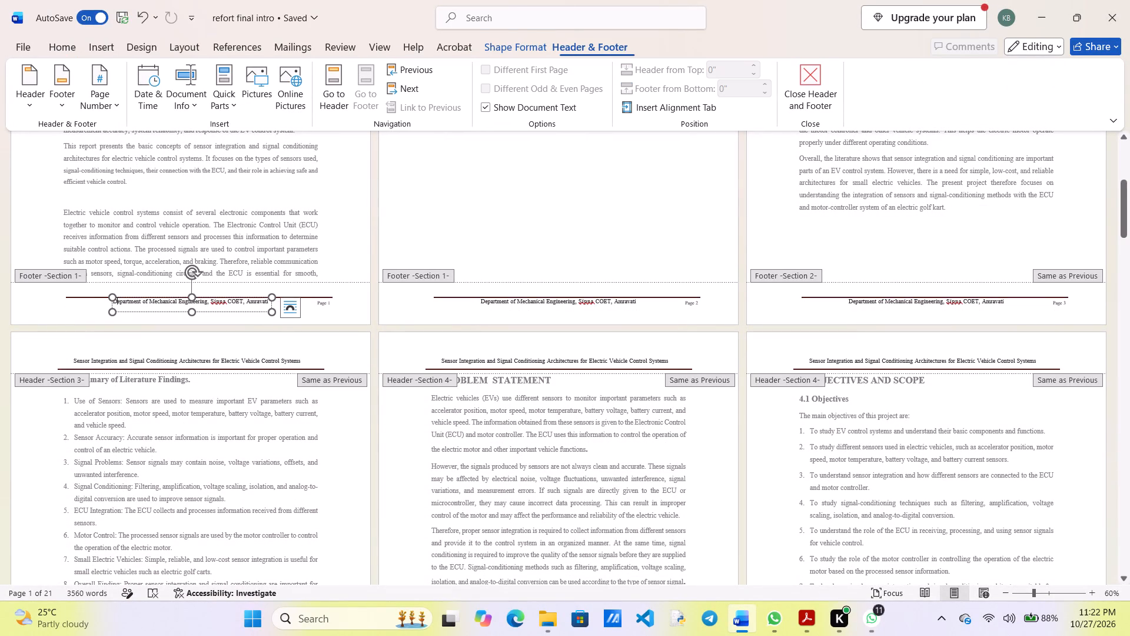
pyautogui.click(121, 300)
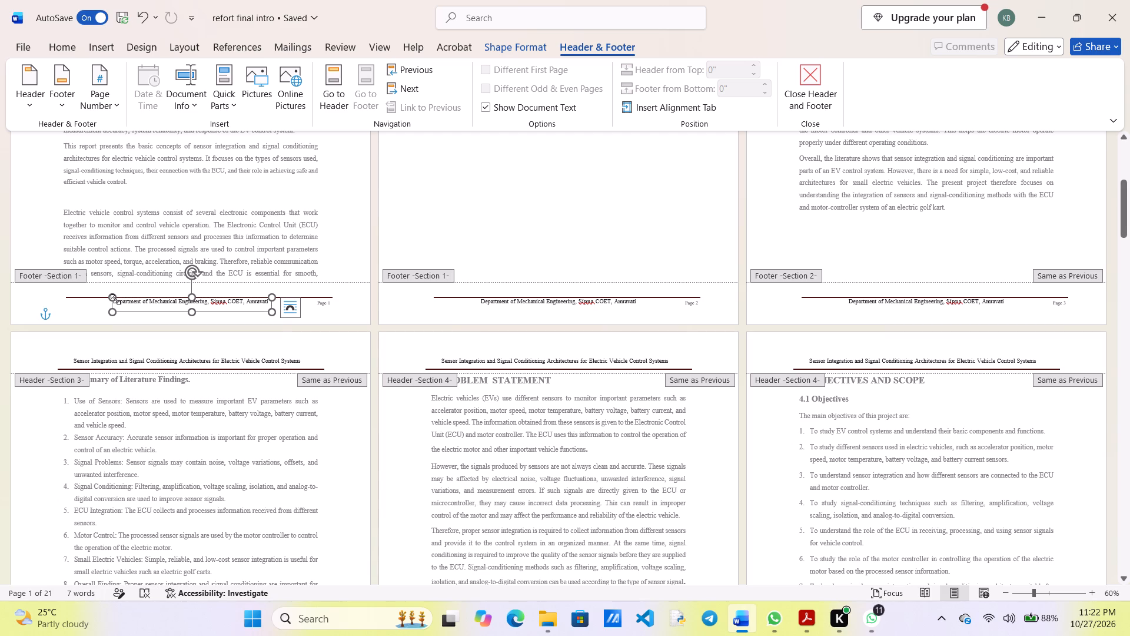
pyautogui.moveTo(120, 296); pyautogui.dragTo(99, 302)
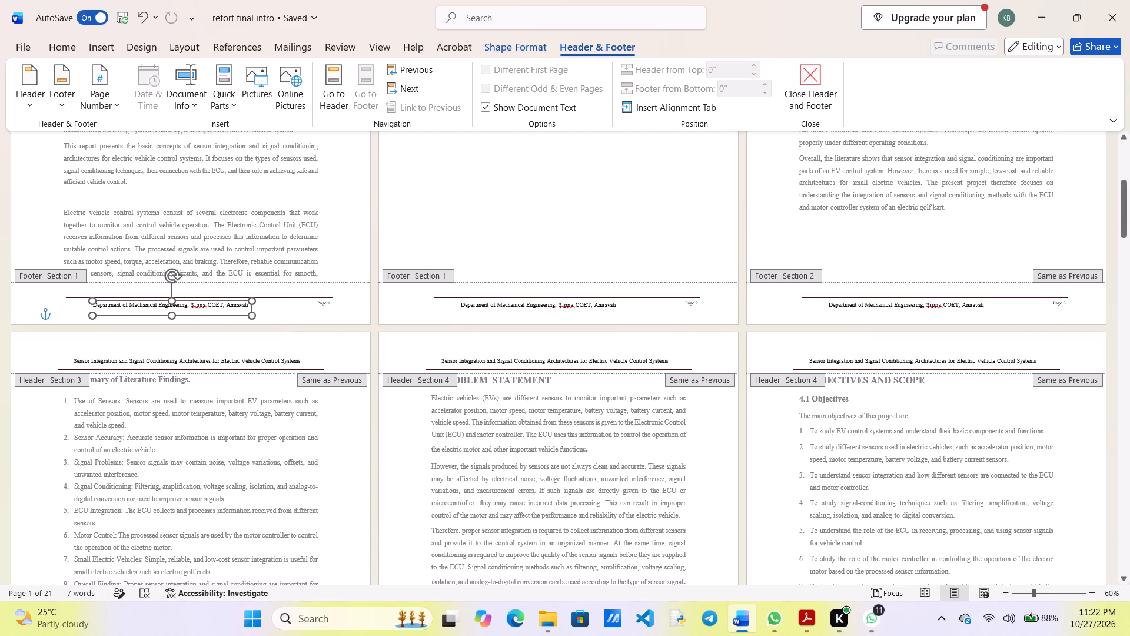
pyautogui.moveTo(99, 302); pyautogui.dragTo(84, 300)
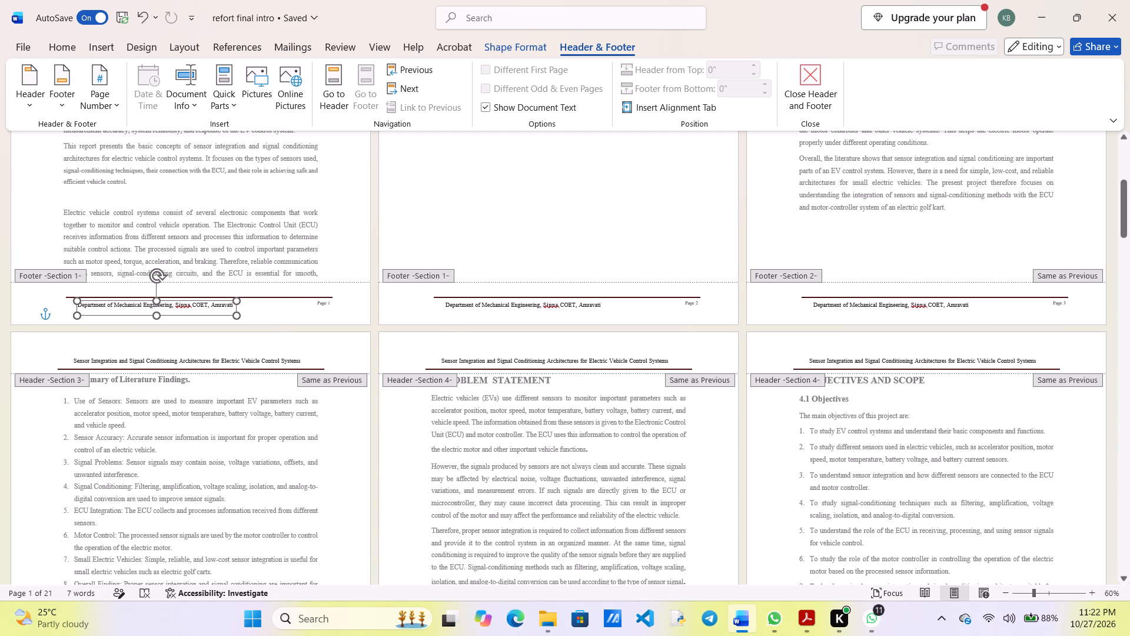
pyautogui.moveTo(84, 300); pyautogui.dragTo(79, 299)
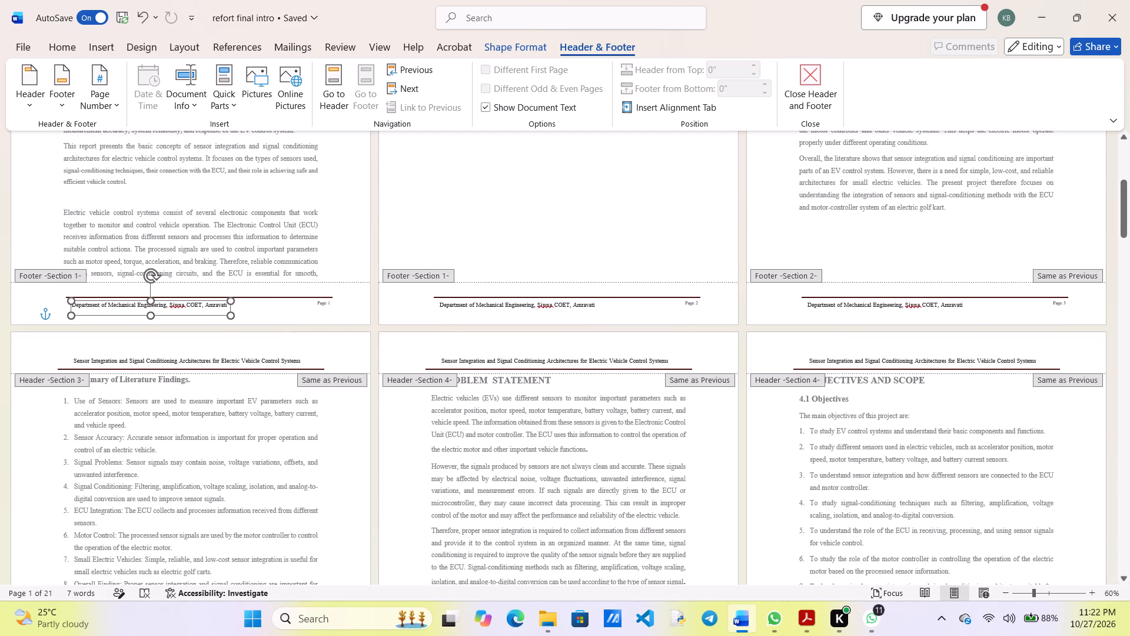
pyautogui.moveTo(79, 299); pyautogui.dragTo(81, 299)
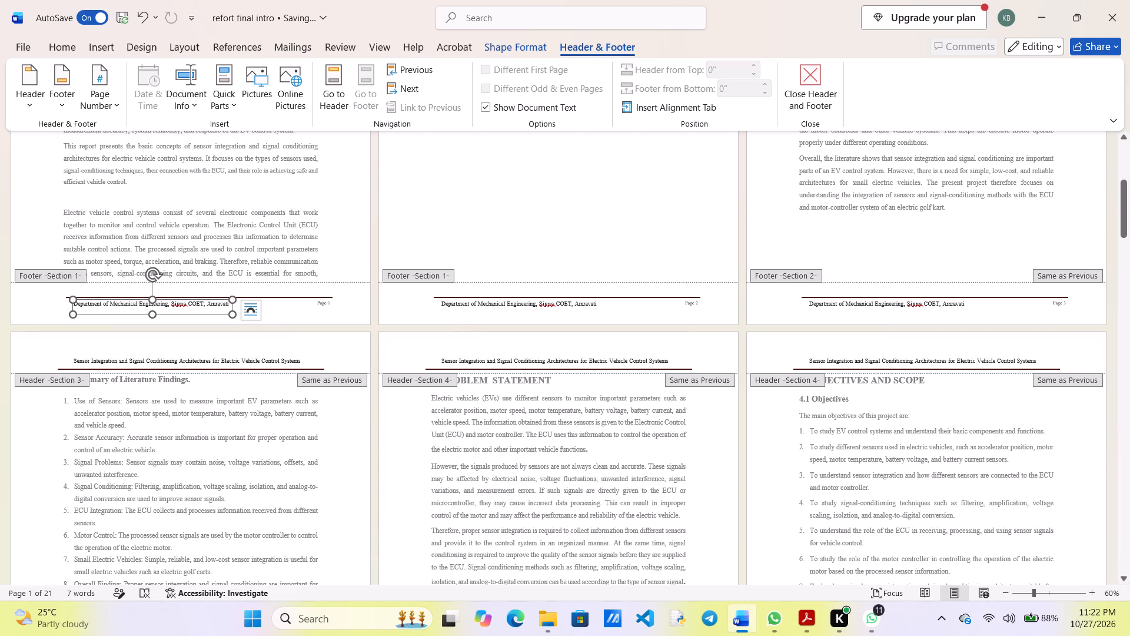
pyautogui.click(293, 308)
# Raise the footer line slightly on page 1, keeping its horizontal position, to widen the gap above the department text.
pyautogui.keyDown('ctrl'); pyautogui.scroll(6, 293, 308); pyautogui.keyUp('ctrl')
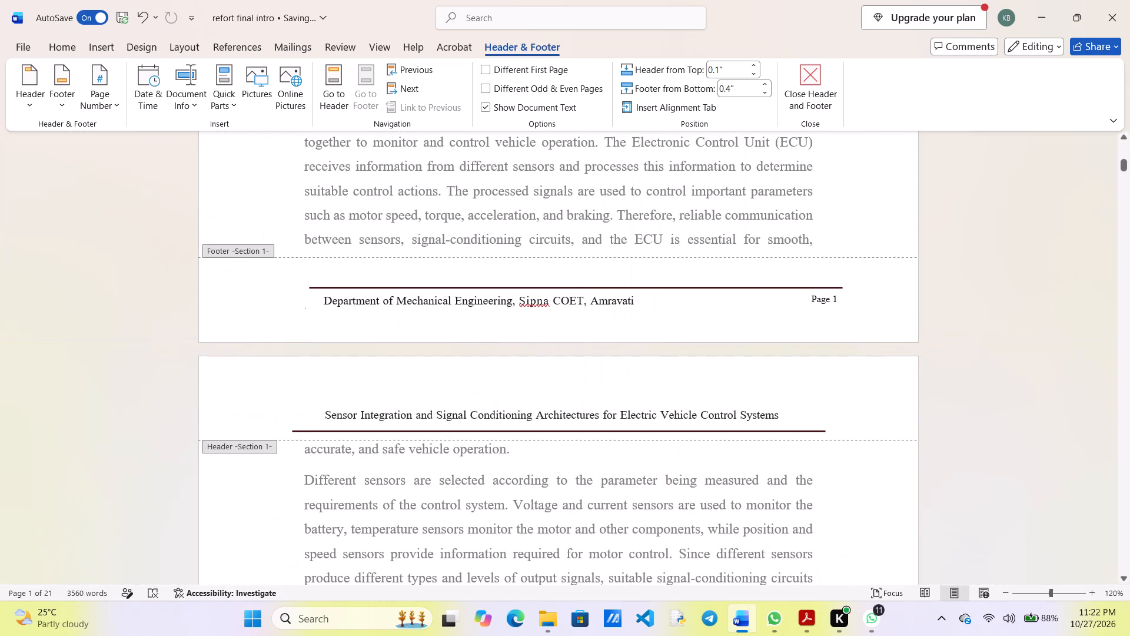
pyautogui.click(450, 287)
pyautogui.click(440, 286)
pyautogui.moveTo(348, 287); pyautogui.dragTo(350, 279)
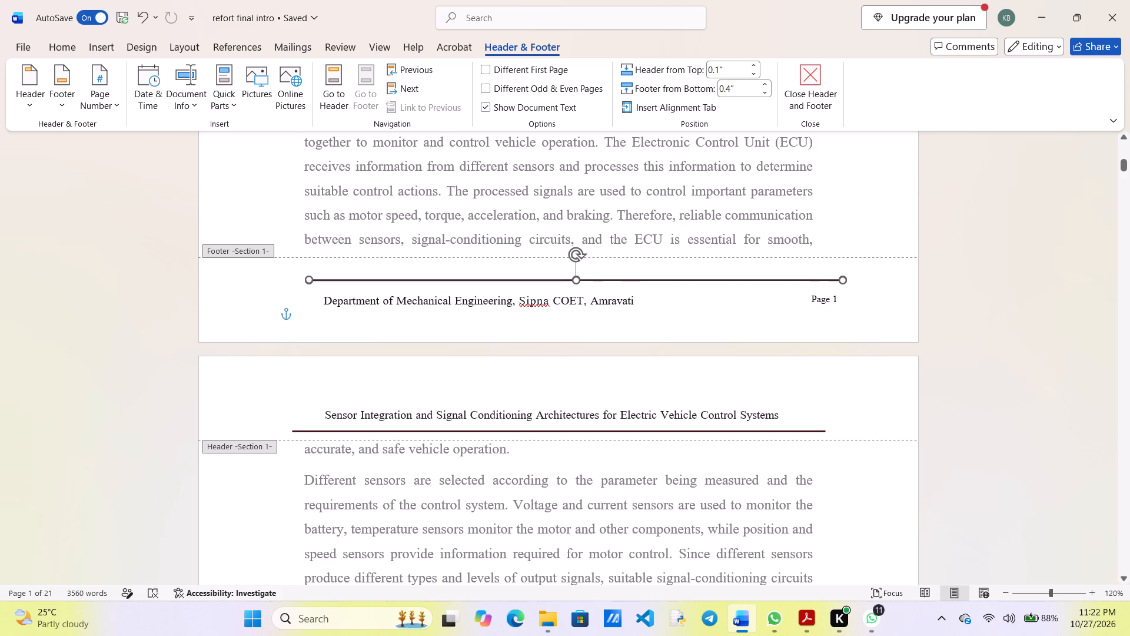
pyautogui.moveTo(350, 279); pyautogui.dragTo(350, 279)
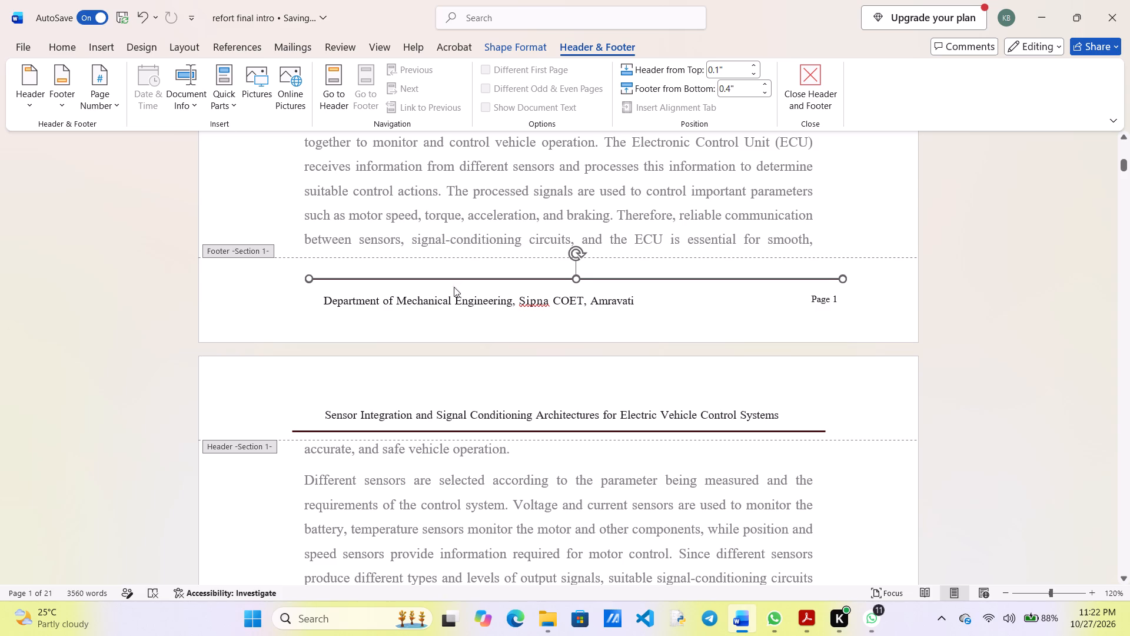
# Move the footer's department text box up slightly, closer to the footer line.
pyautogui.click(443, 300)
pyautogui.moveTo(427, 292); pyautogui.dragTo(425, 286)
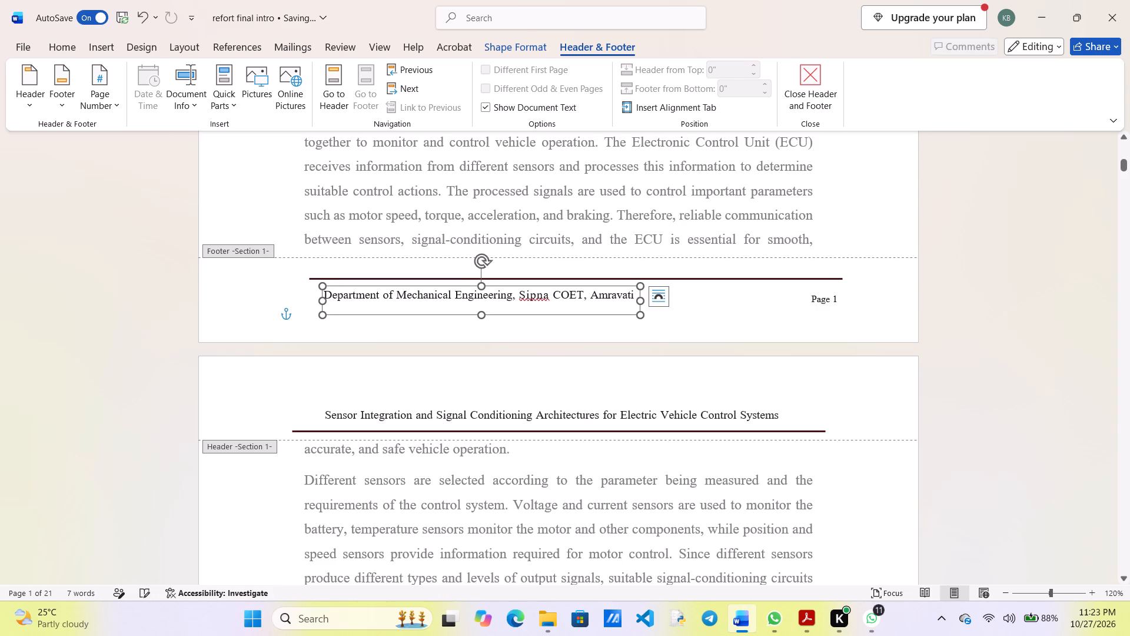
# Set the footer's page number text to font size 10 to match the department text.
pyautogui.click(843, 299)
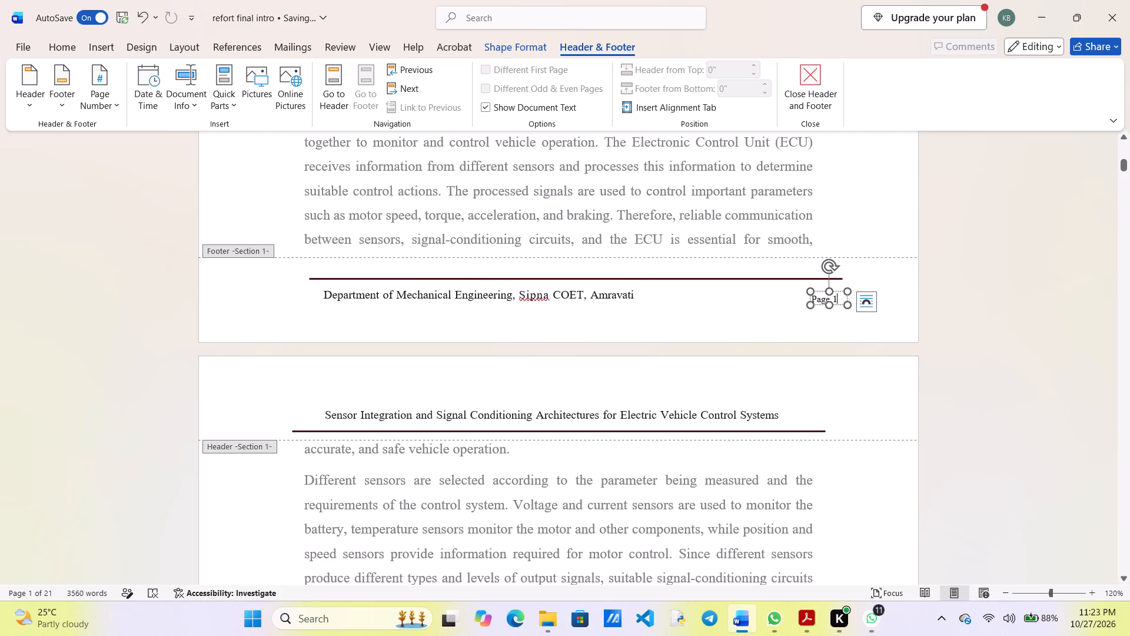
pyautogui.click(772, 321)
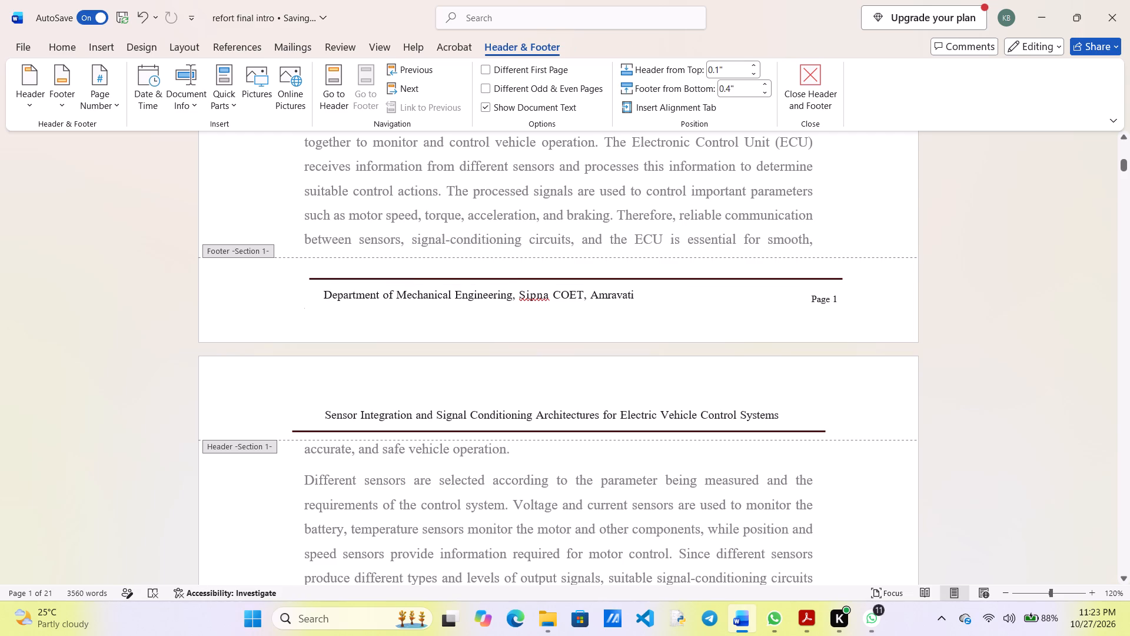
pyautogui.click(828, 299)
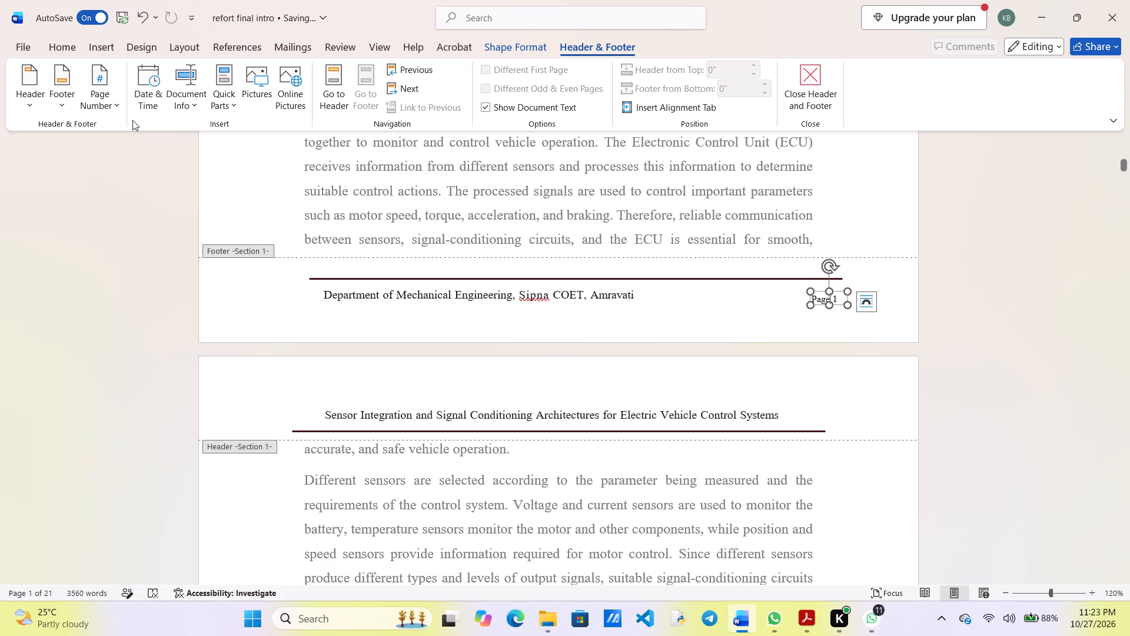
pyautogui.click(63, 49)
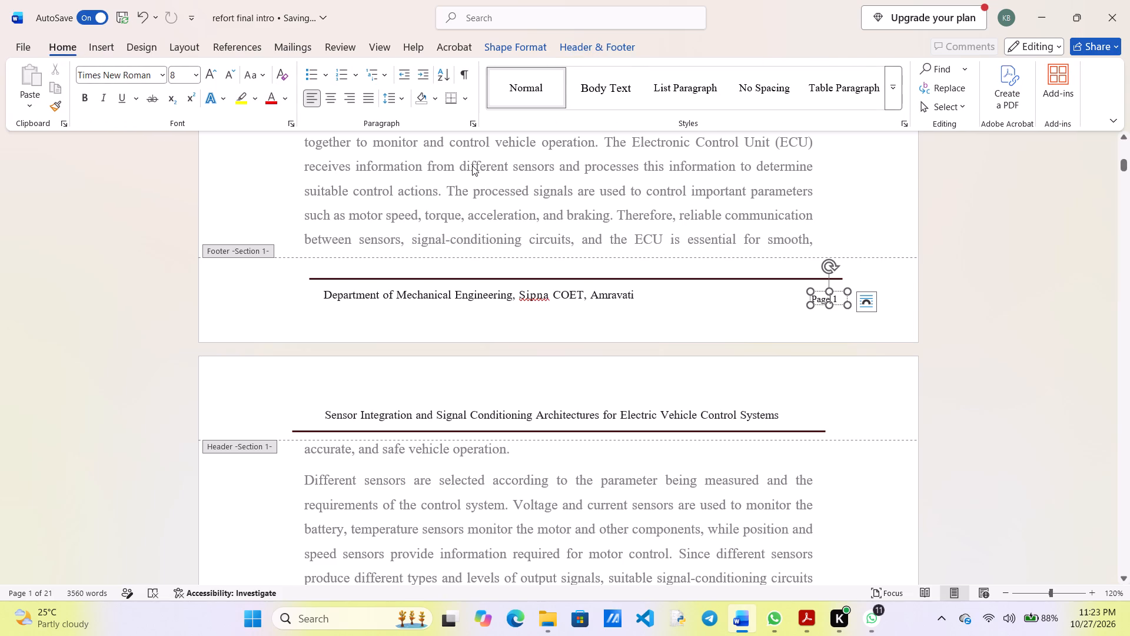
pyautogui.click(477, 304)
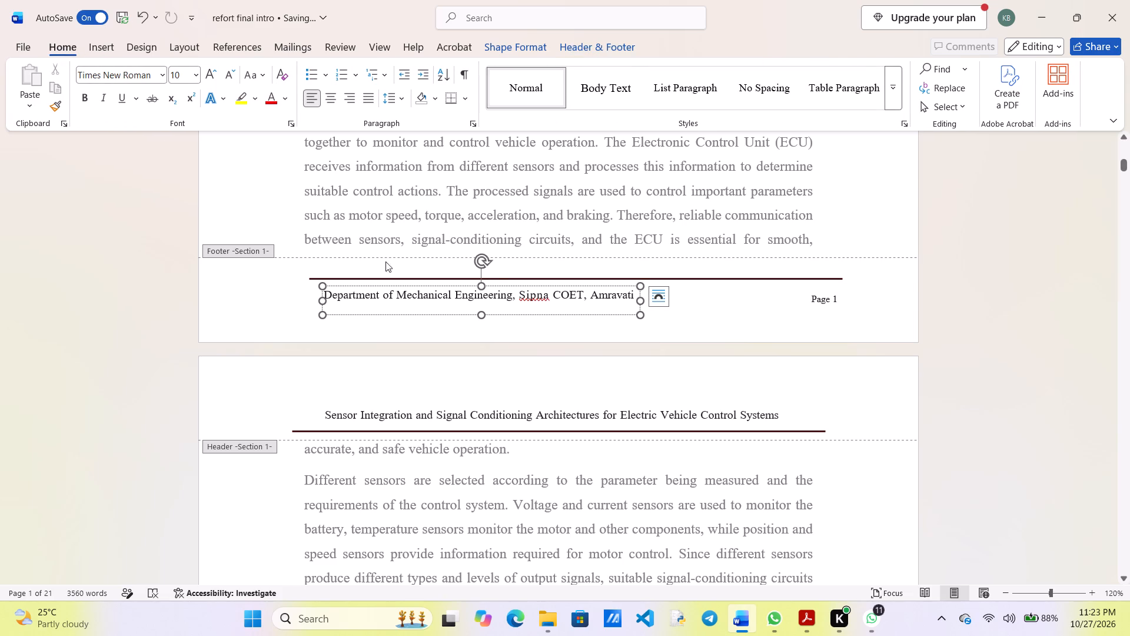
pyautogui.click(820, 294)
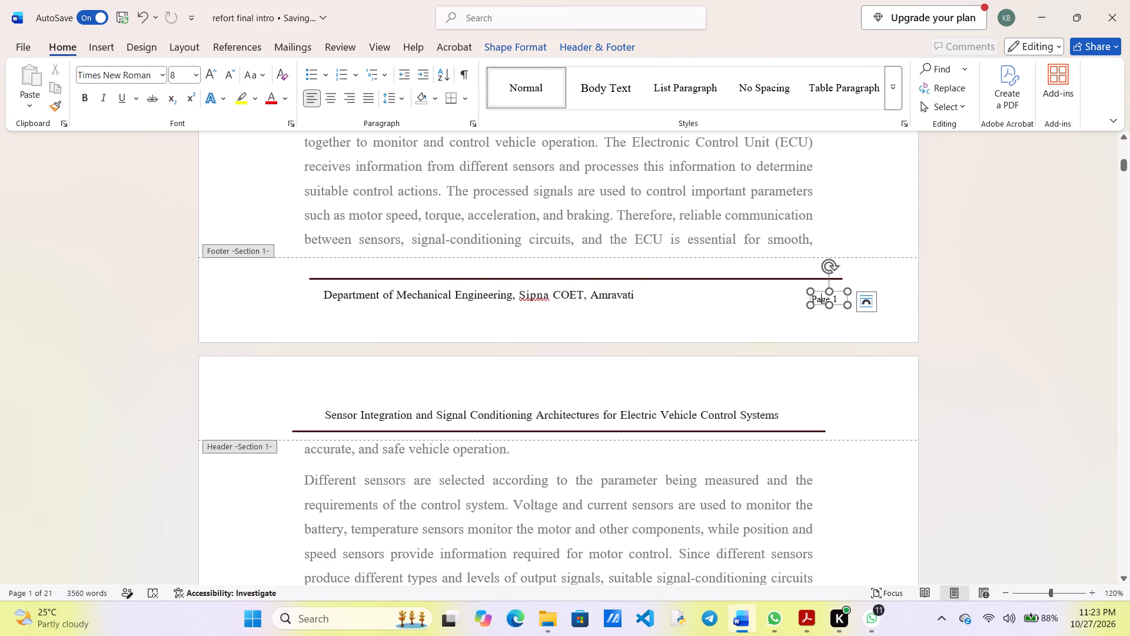
pyautogui.moveTo(838, 298); pyautogui.dragTo(820, 299)
pyautogui.moveTo(820, 299); pyautogui.dragTo(818, 299)
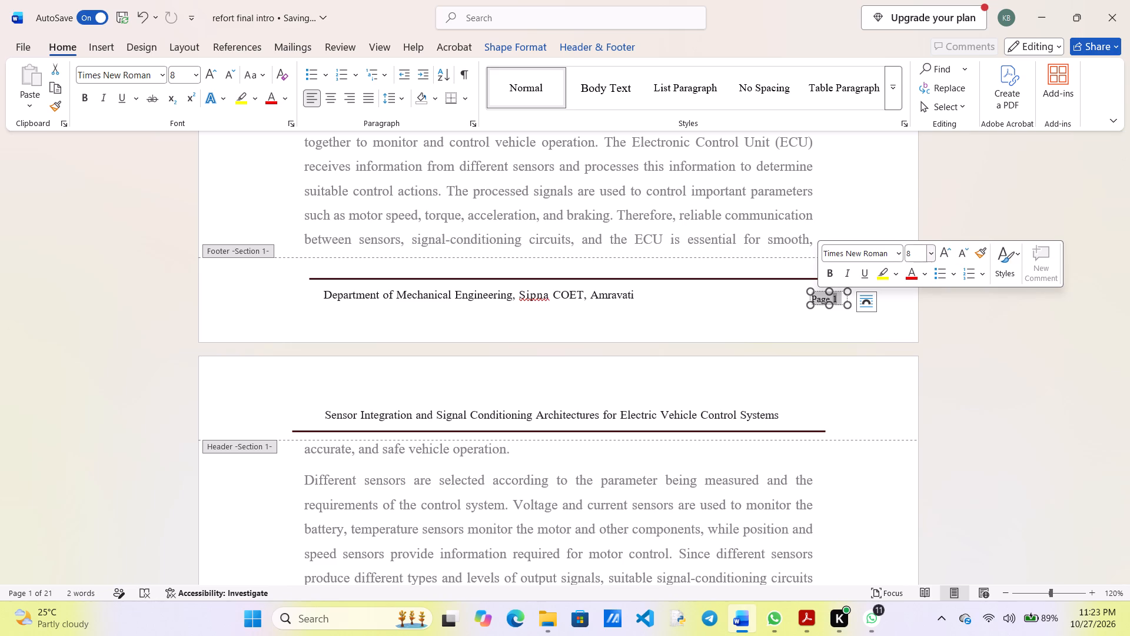
pyautogui.click(913, 254)
pyautogui.press('End')
pyautogui.press('Insert')
pyautogui.press('BackSpace')
pyautogui.press('End')
pyautogui.press('Insert')
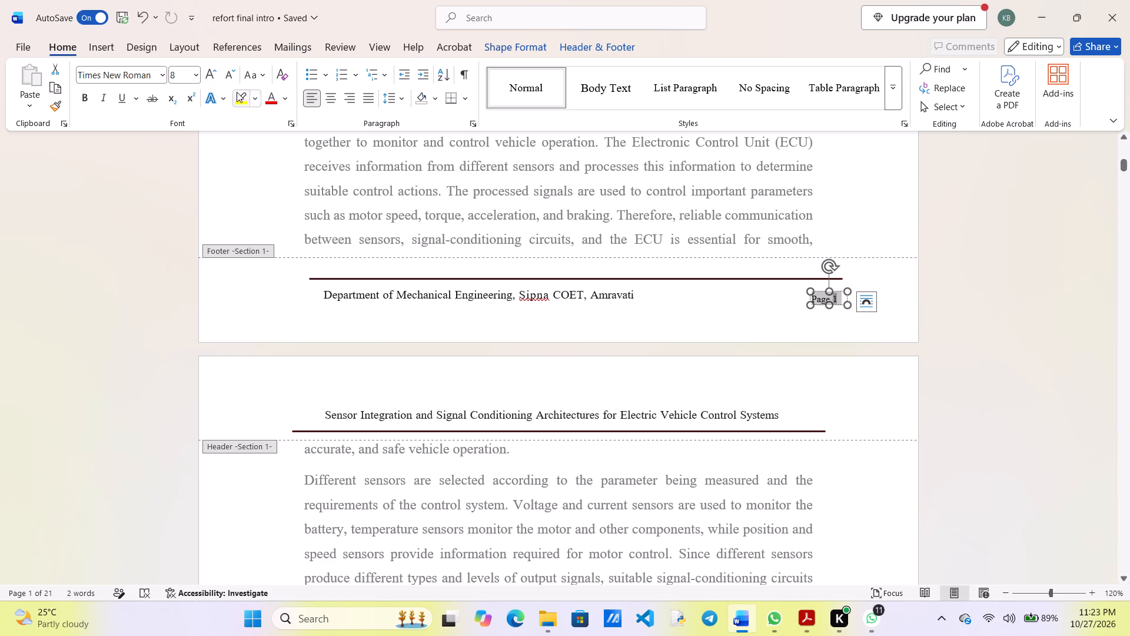
pyautogui.click(200, 75)
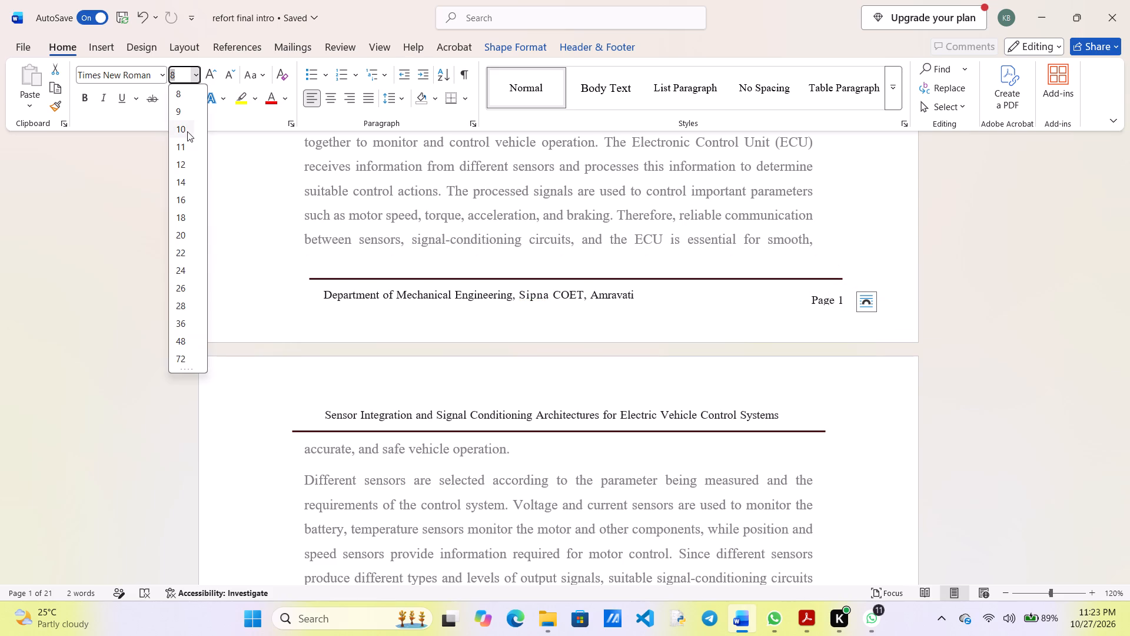
pyautogui.click(185, 128)
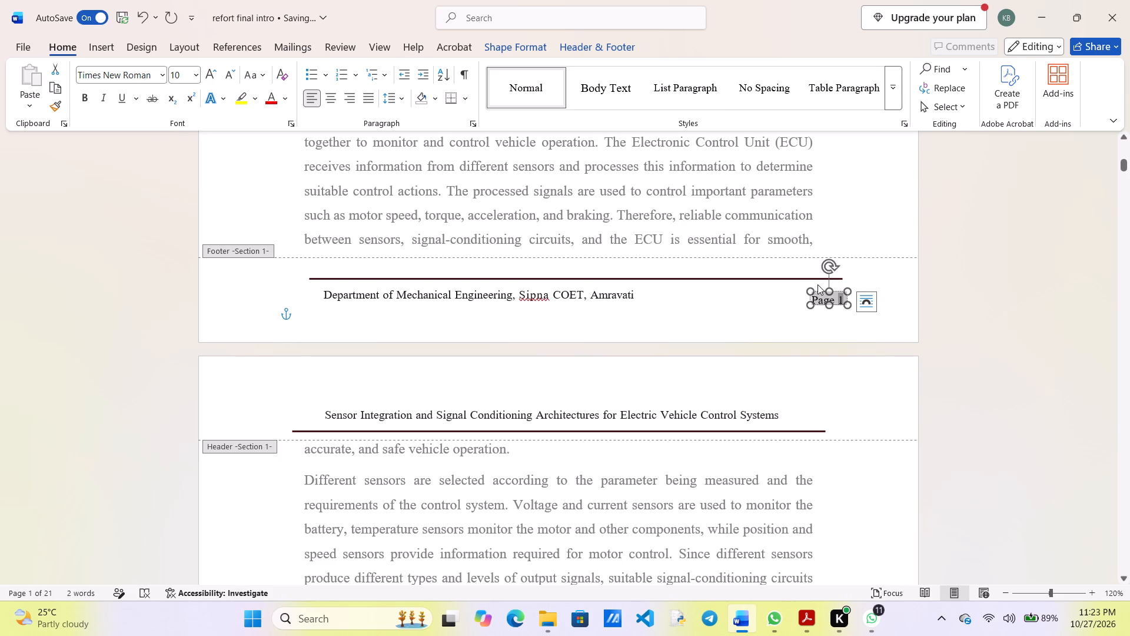
# Move the footer's page number text box up level with the department text and widen it slightly.
pyautogui.moveTo(817, 291); pyautogui.dragTo(816, 283)
pyautogui.moveTo(849, 297); pyautogui.dragTo(856, 304)
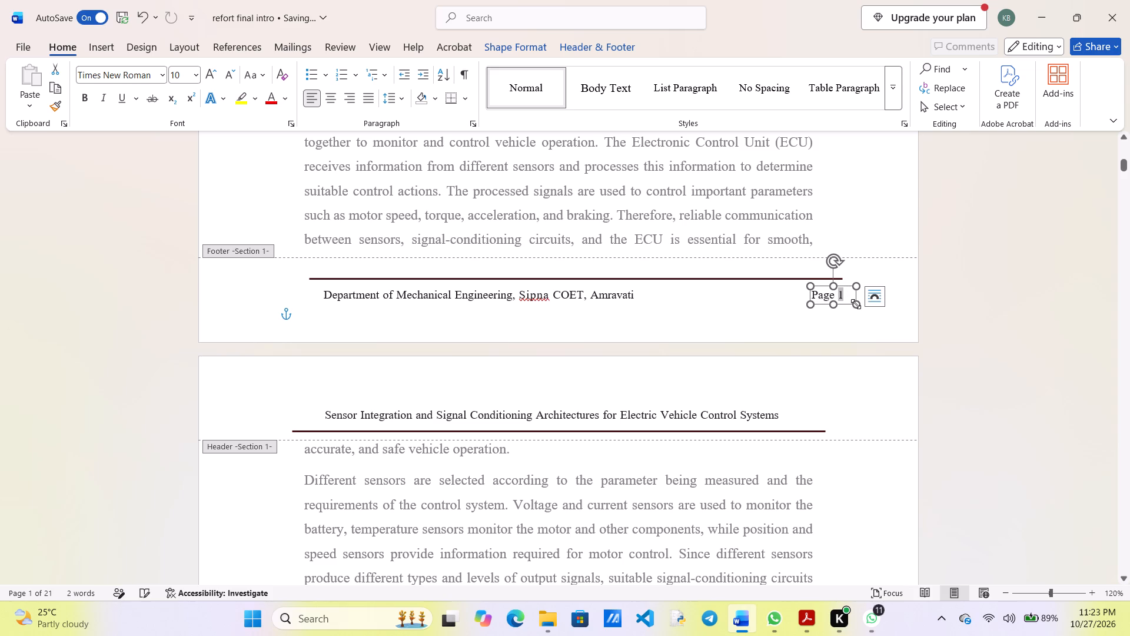
pyautogui.click(860, 327)
# Move the page number text box slightly left so its text ends just inside the right end of the footer line.
pyautogui.click(820, 292)
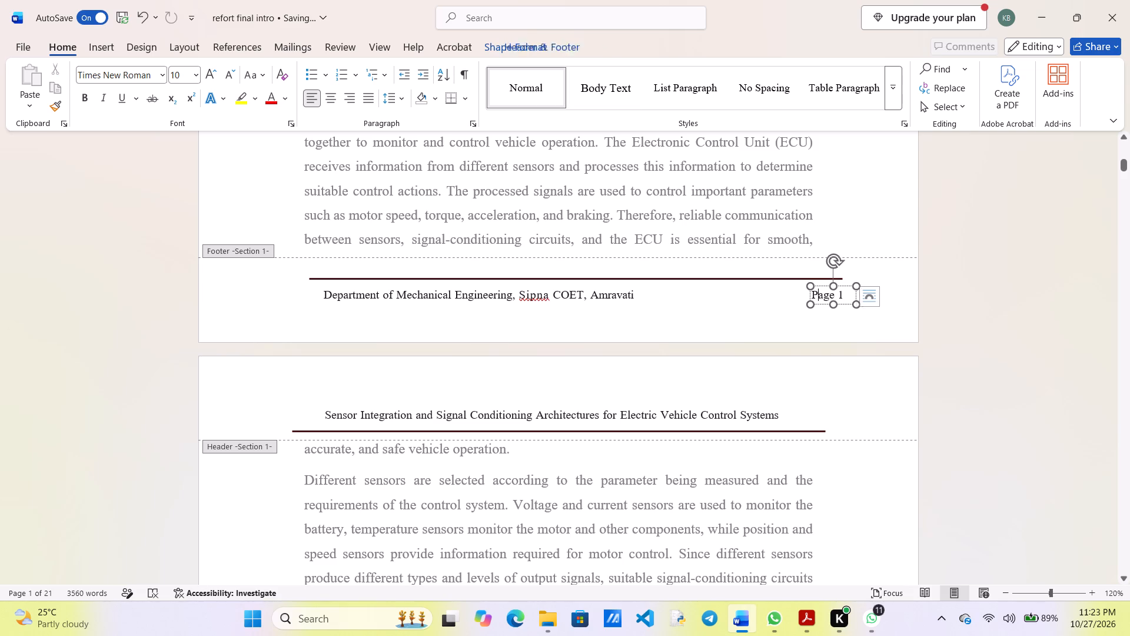
pyautogui.moveTo(820, 287); pyautogui.dragTo(816, 287)
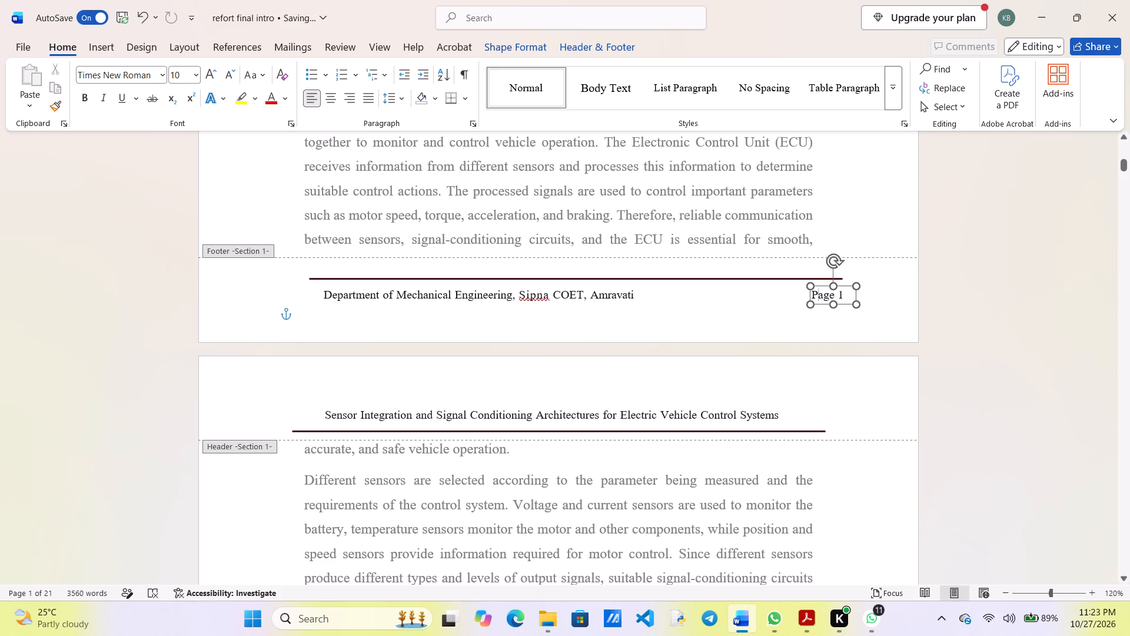
pyautogui.moveTo(816, 287); pyautogui.dragTo(812, 287)
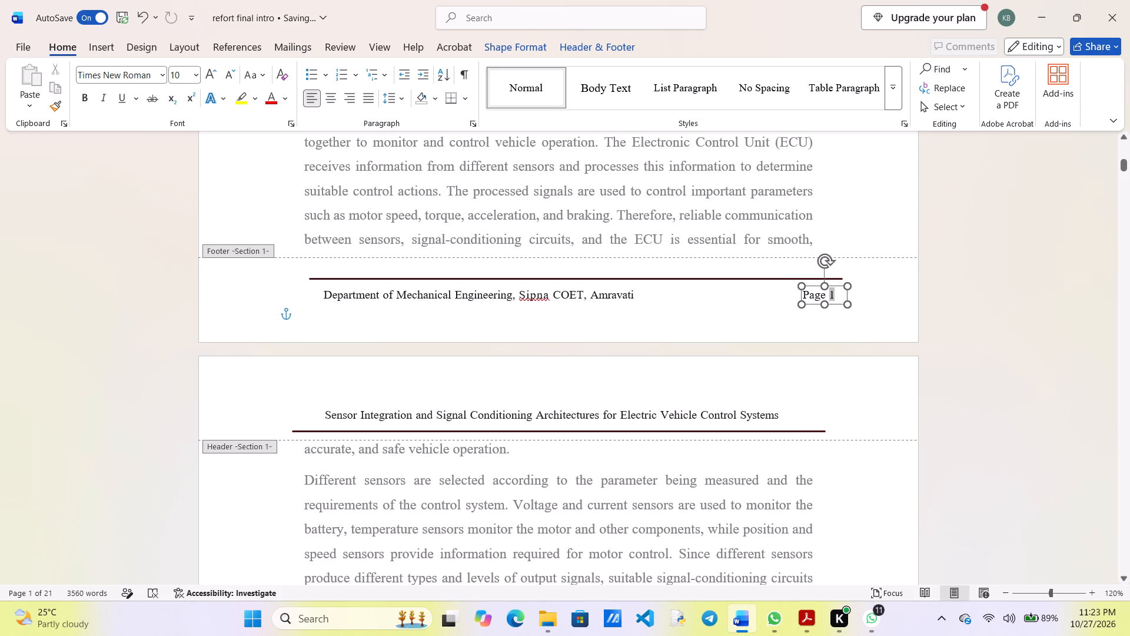
pyautogui.moveTo(812, 287); pyautogui.dragTo(812, 288)
pyautogui.click(940, 310)
# Examine the header title, lines, department text and page number placement on the pages from the Introduction to Summary of Literature Findings.
pyautogui.scroll(-2, 940, 310)
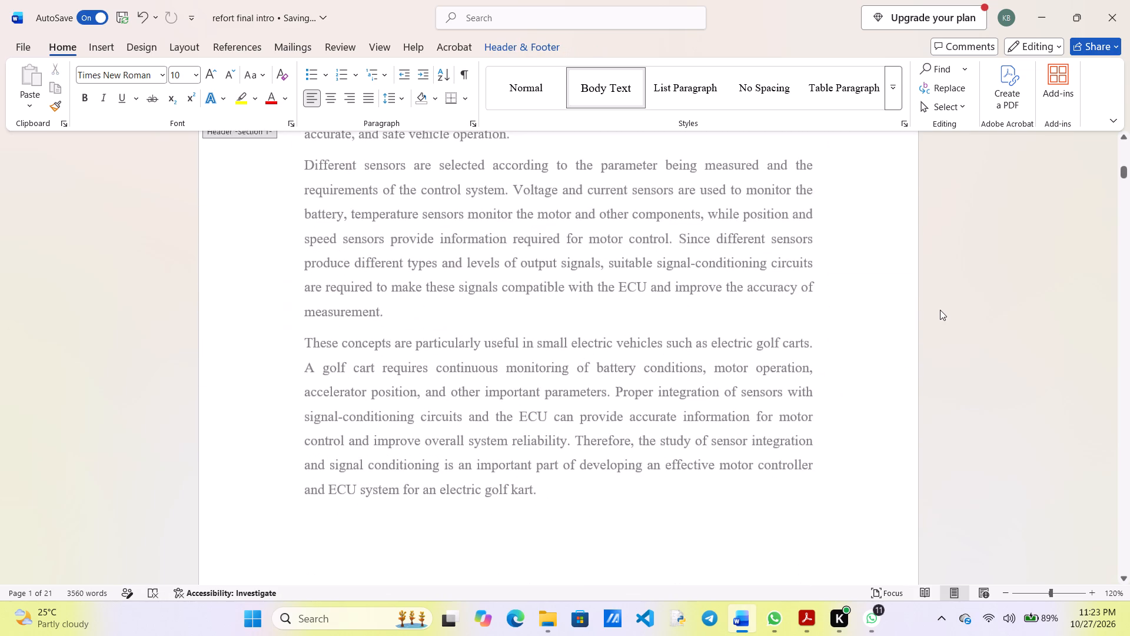
pyautogui.scroll(-2, 940, 310)
pyautogui.scroll(4, 940, 310)
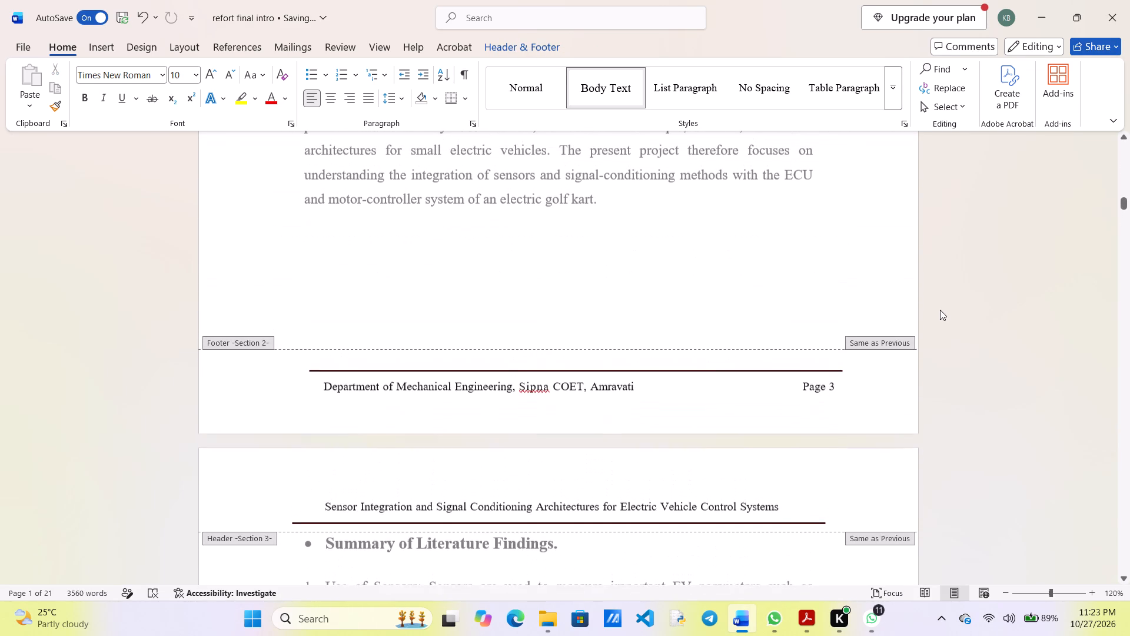
pyautogui.scroll(1, 940, 310)
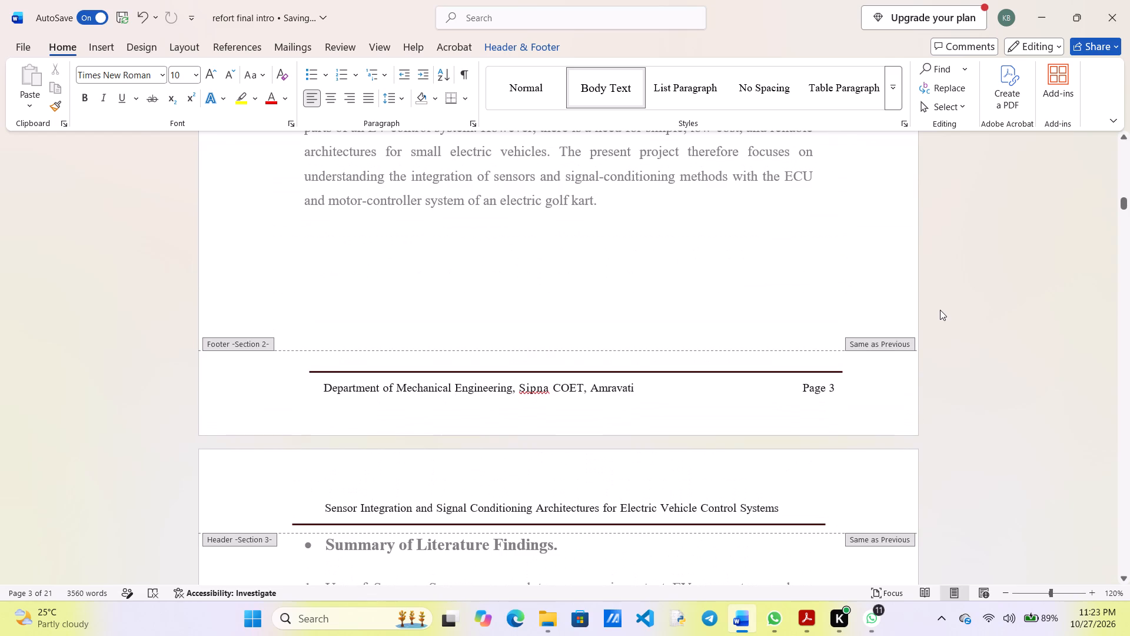
pyautogui.scroll(3, 940, 310)
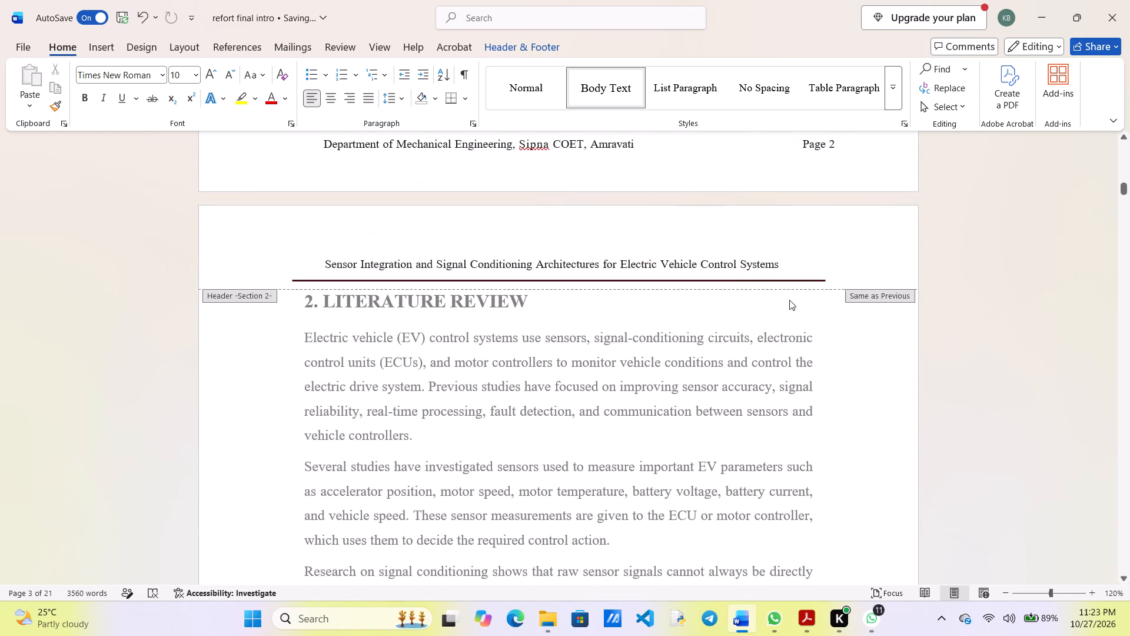
pyautogui.click(668, 280)
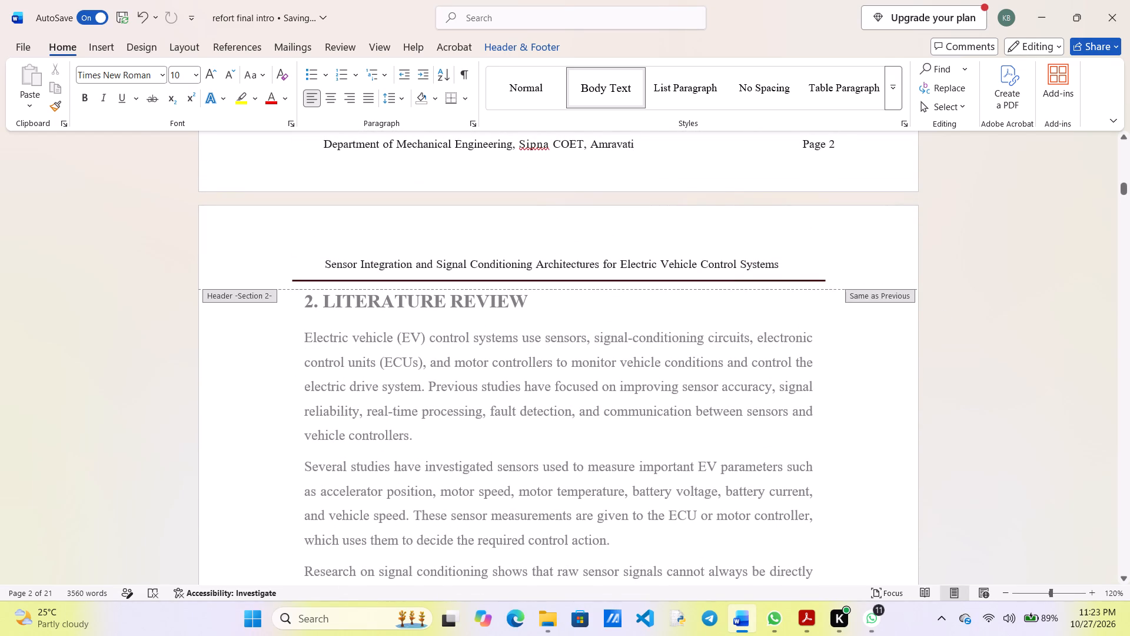
pyautogui.click(662, 270)
pyautogui.click(634, 261)
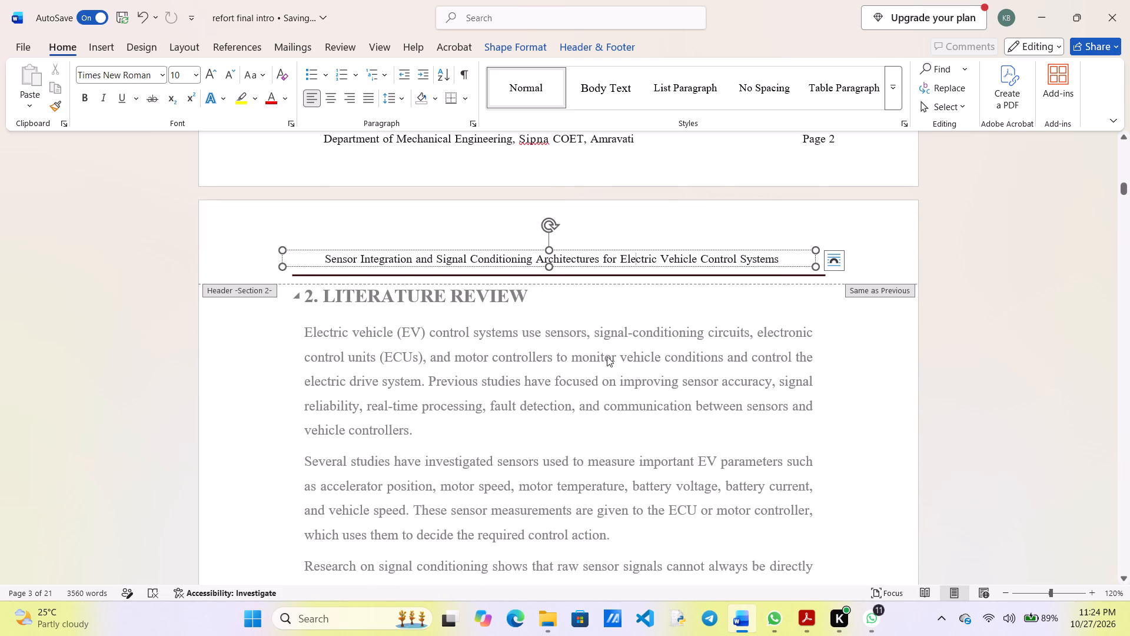
pyautogui.scroll(-3, 852, 441)
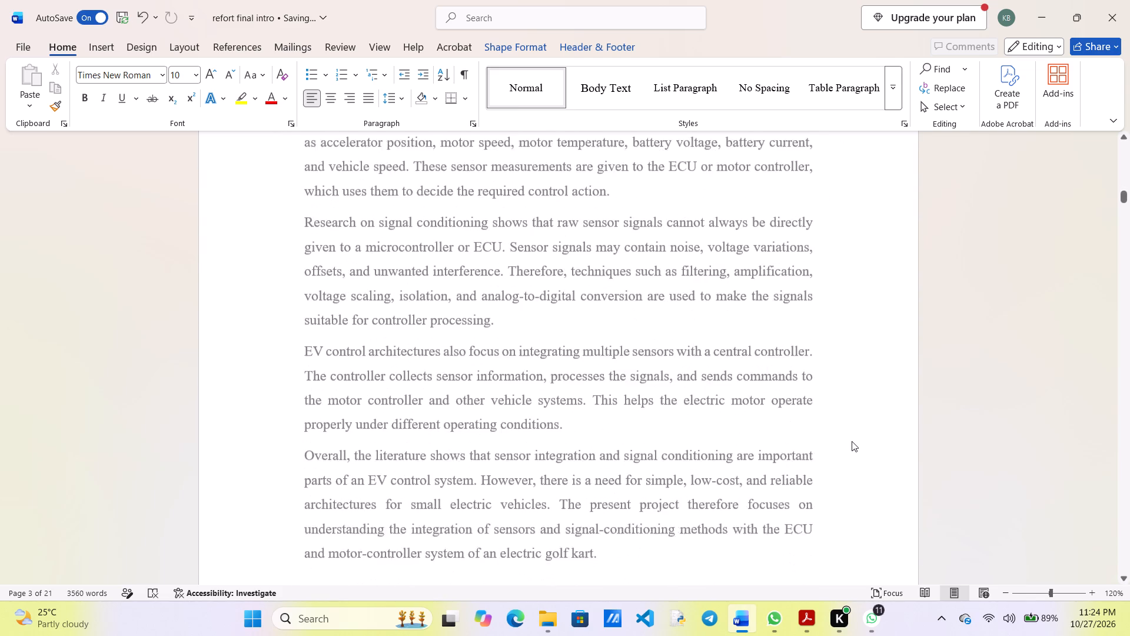
pyautogui.scroll(-2, 852, 441)
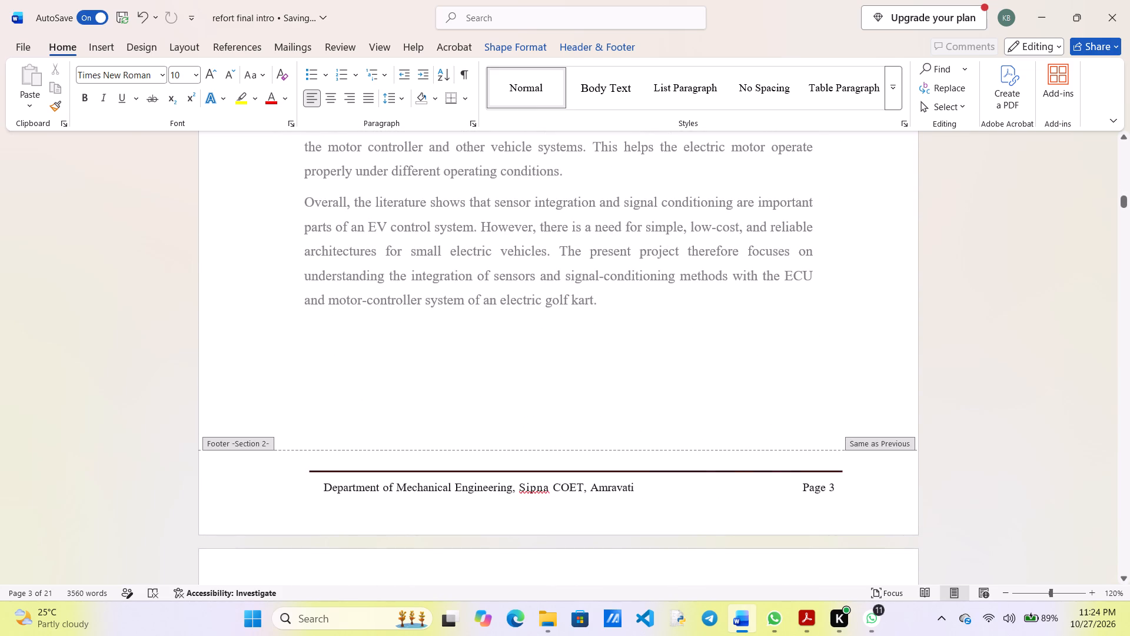
pyautogui.scroll(-1, 478, 502)
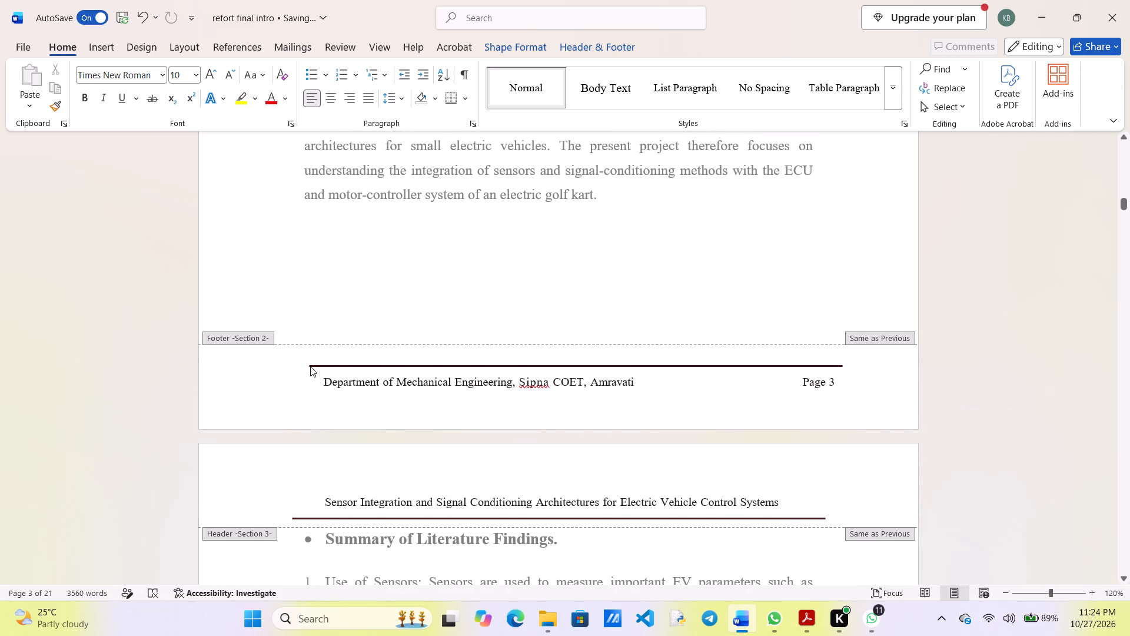
# Move the footer line left until both its ends line up with the header line on the following page.
pyautogui.click(378, 362)
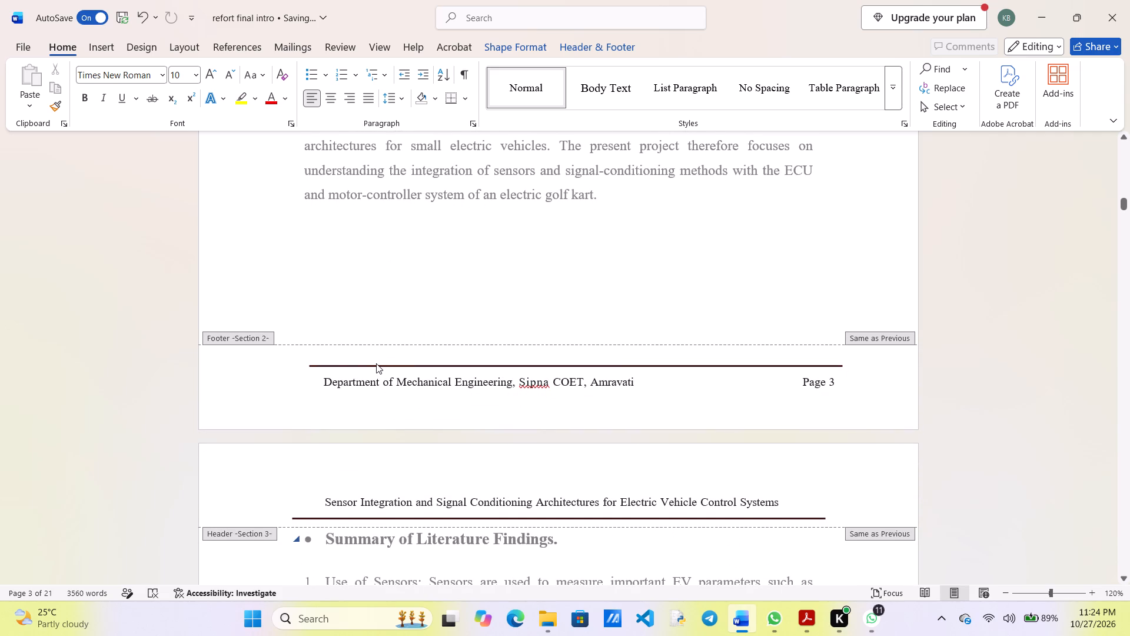
pyautogui.click(376, 365)
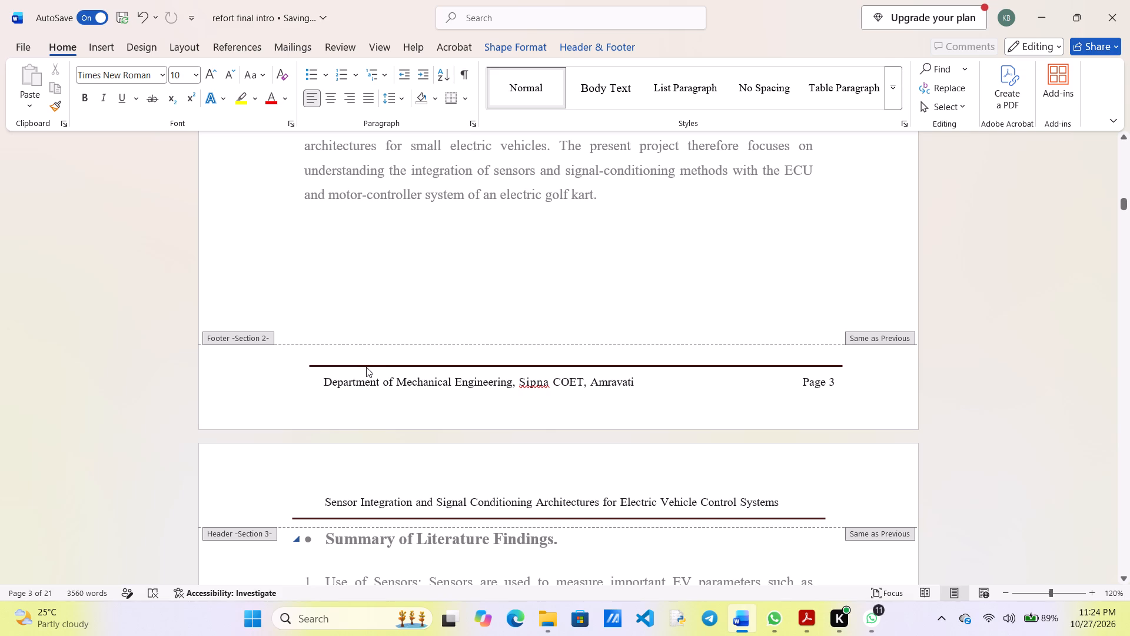
pyautogui.click(366, 366)
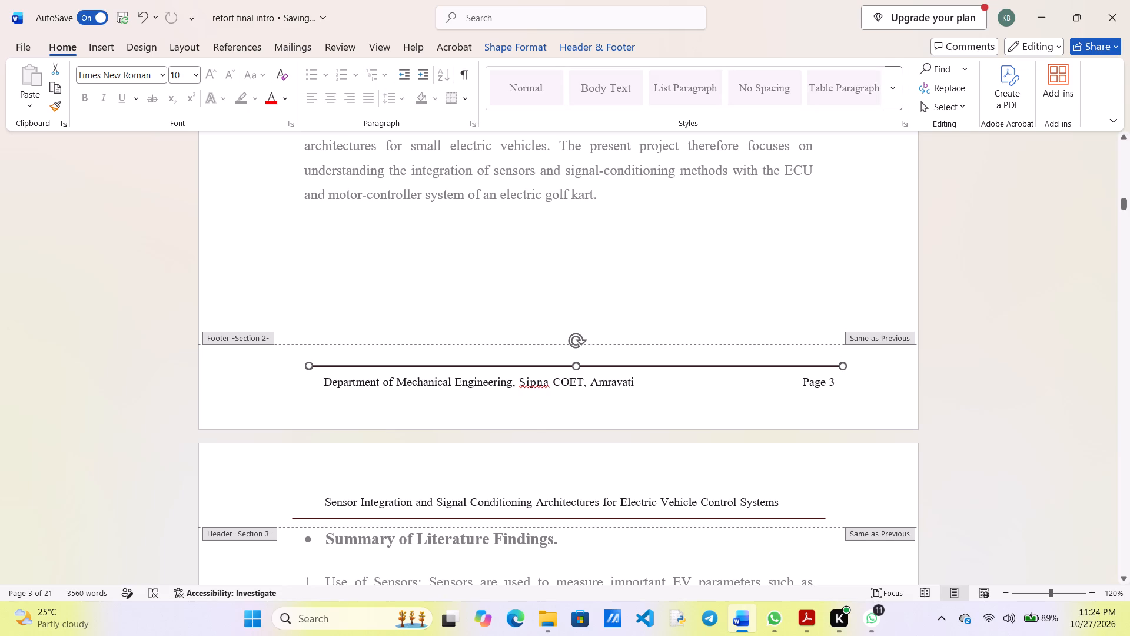
pyautogui.scroll(-1, 585, 496)
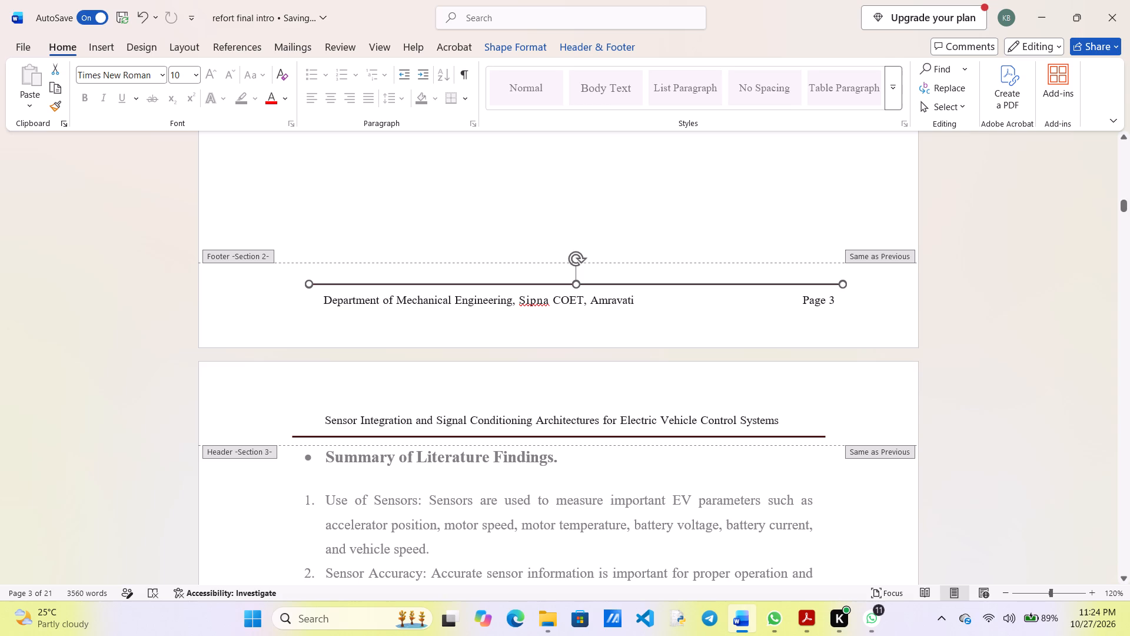
pyautogui.click(302, 434)
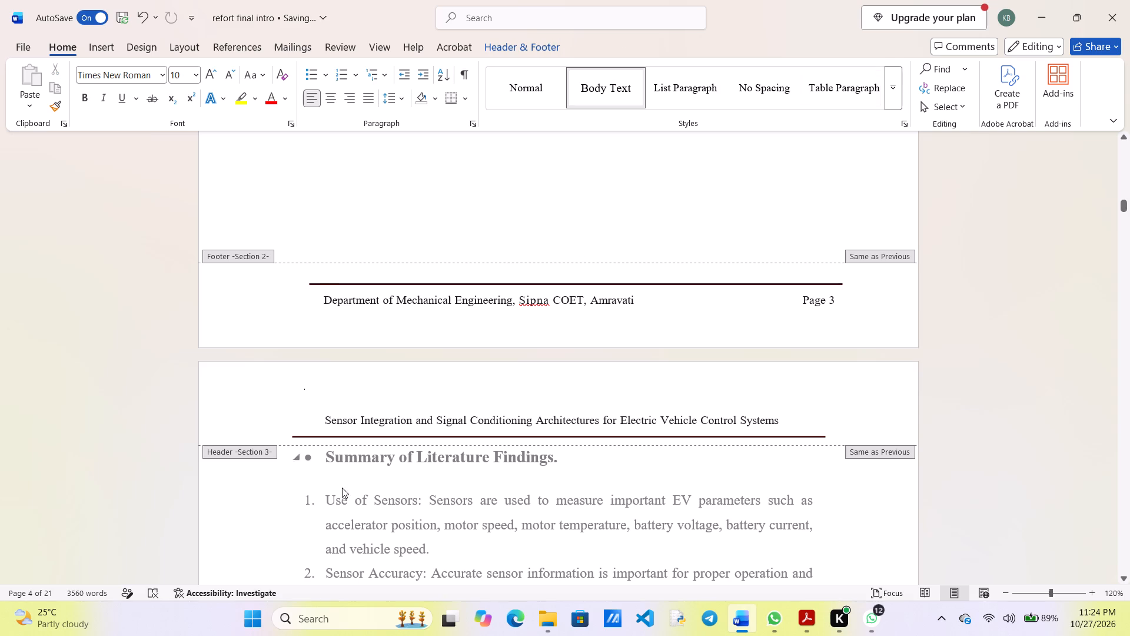
pyautogui.scroll(1, 314, 280)
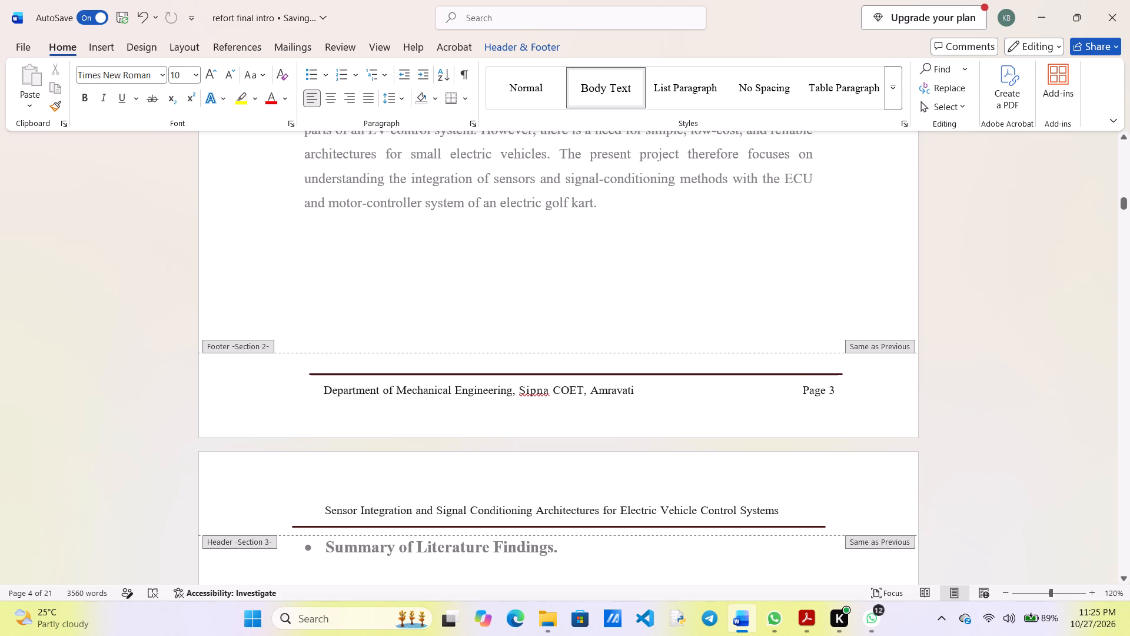
pyautogui.scroll(-1, 749, 410)
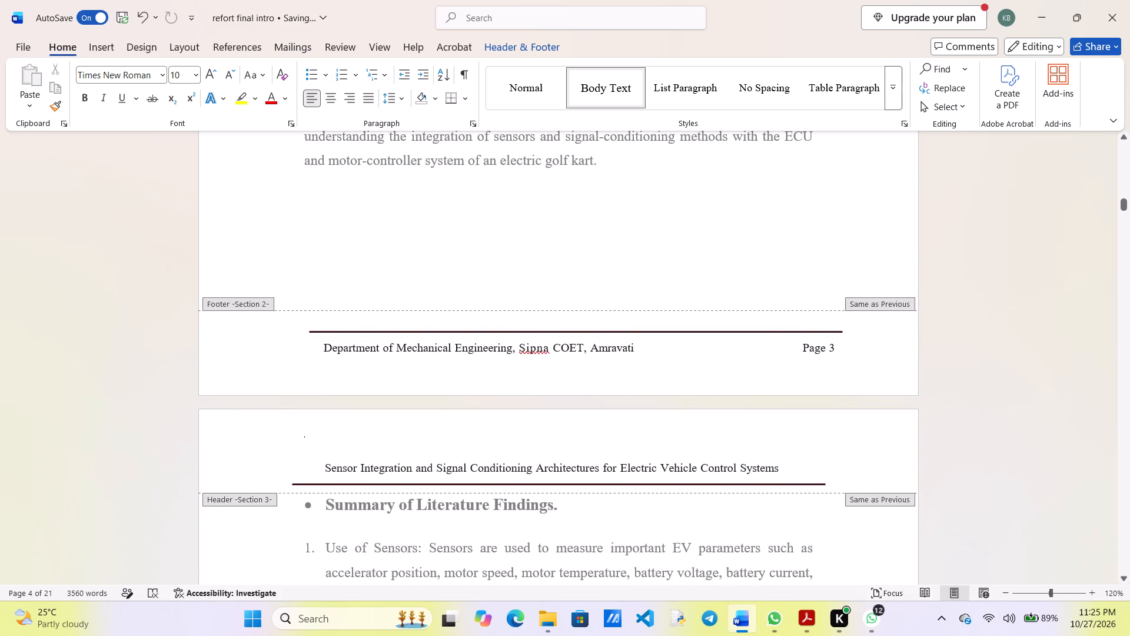
pyautogui.scroll(1, 799, 258)
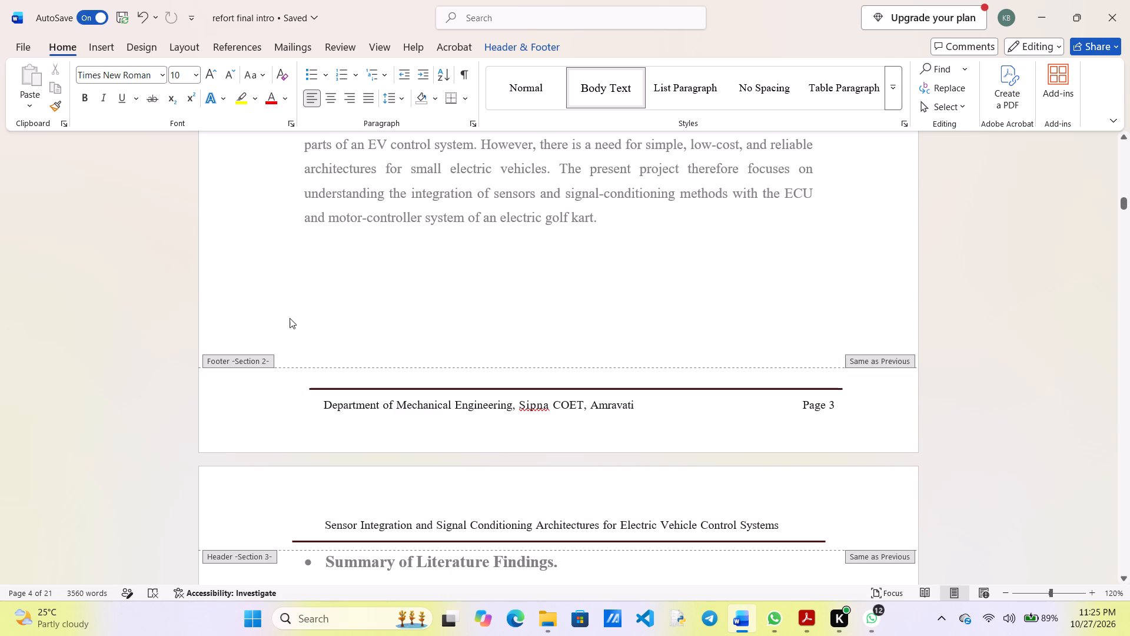
pyautogui.click(372, 389)
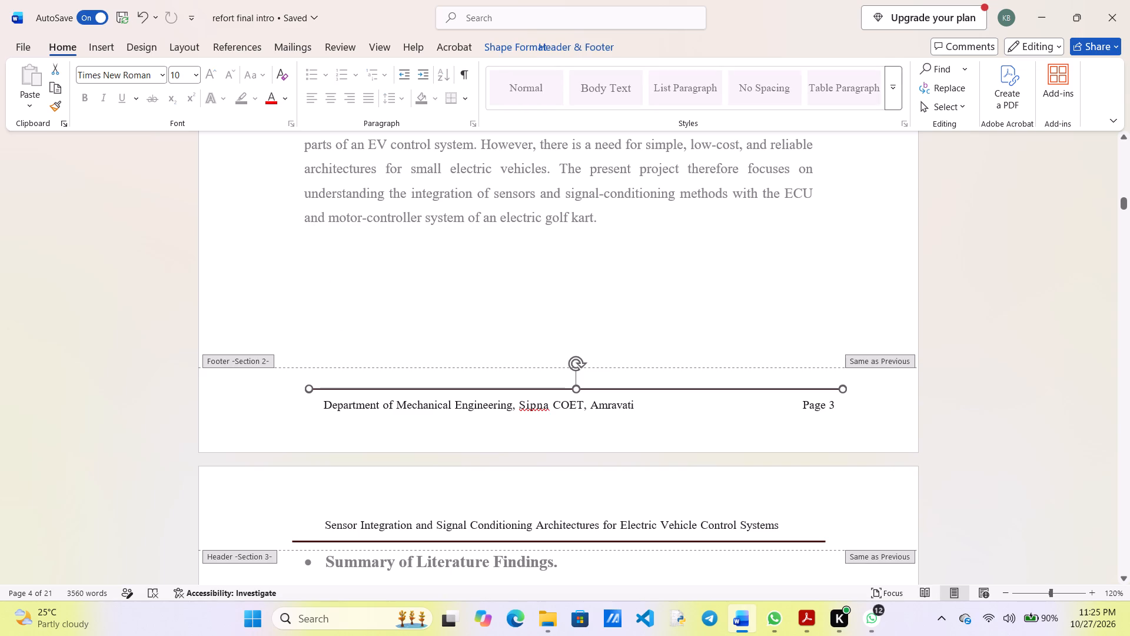
pyautogui.moveTo(372, 389); pyautogui.dragTo(360, 392)
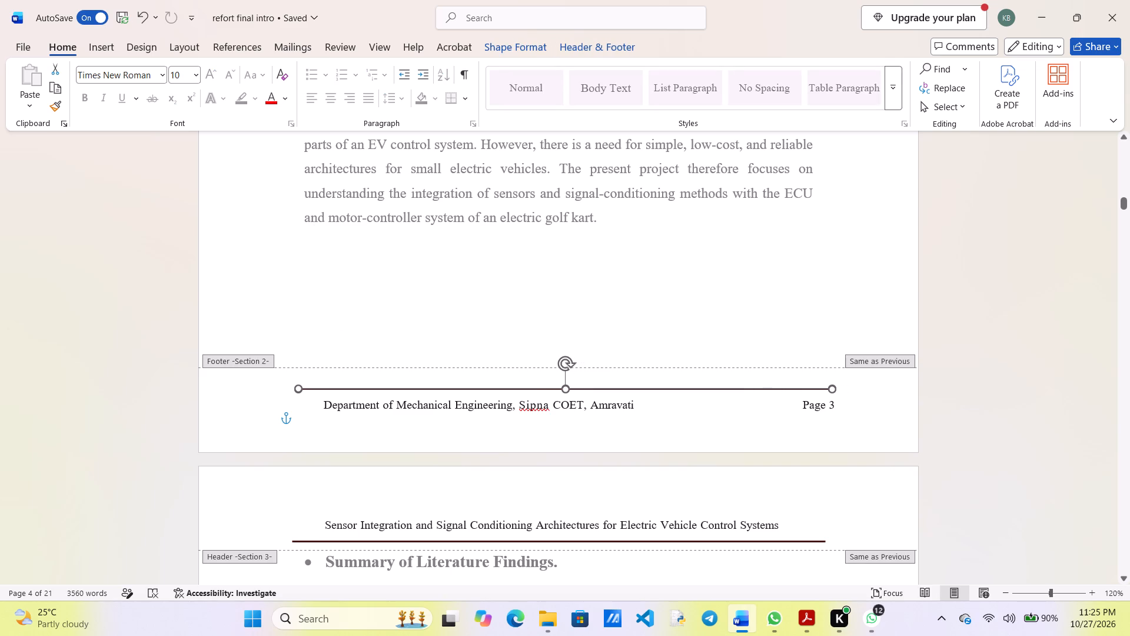
pyautogui.moveTo(360, 392); pyautogui.dragTo(352, 389)
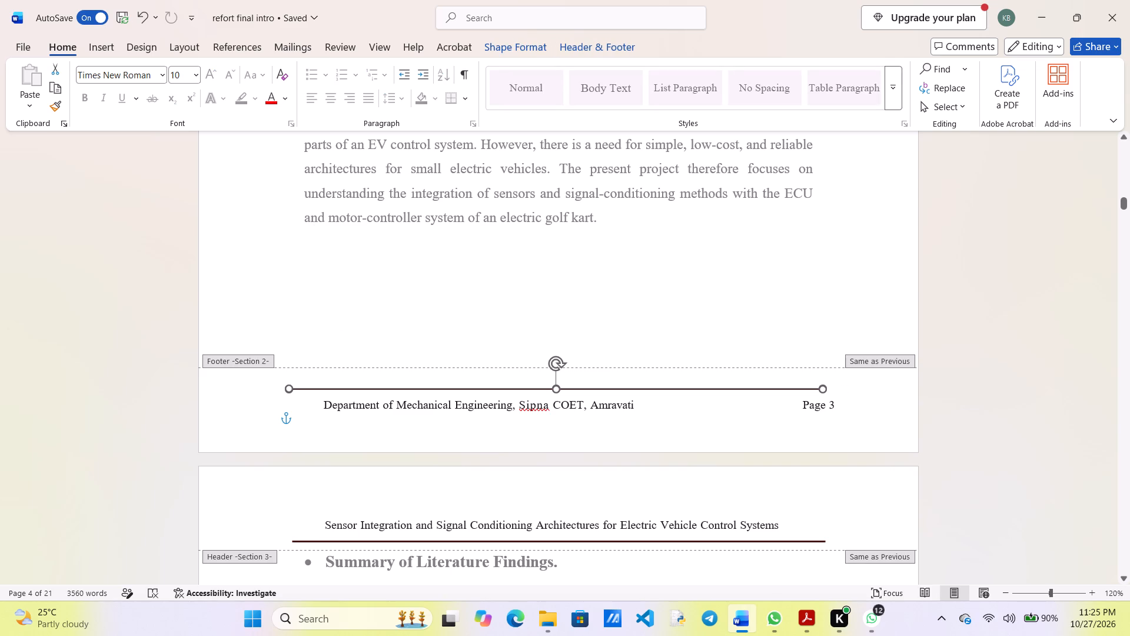
pyautogui.moveTo(352, 389); pyautogui.dragTo(357, 389)
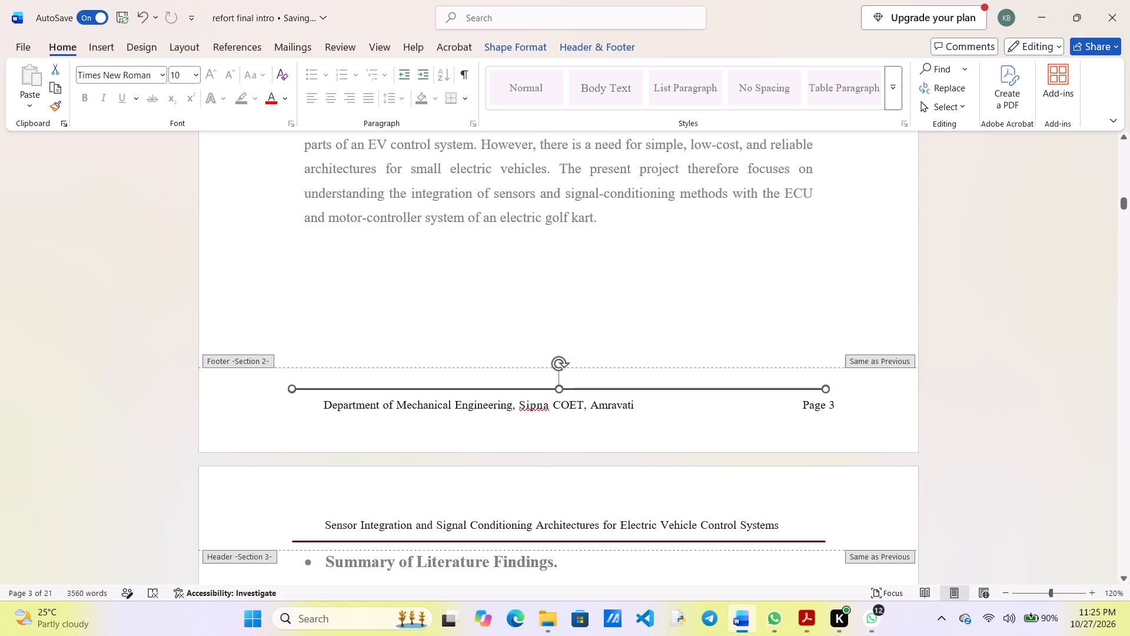
pyautogui.click(932, 463)
# Move the footer's department text box left so its text starts just inside the left end of the footer line.
pyautogui.scroll(1, 748, 276)
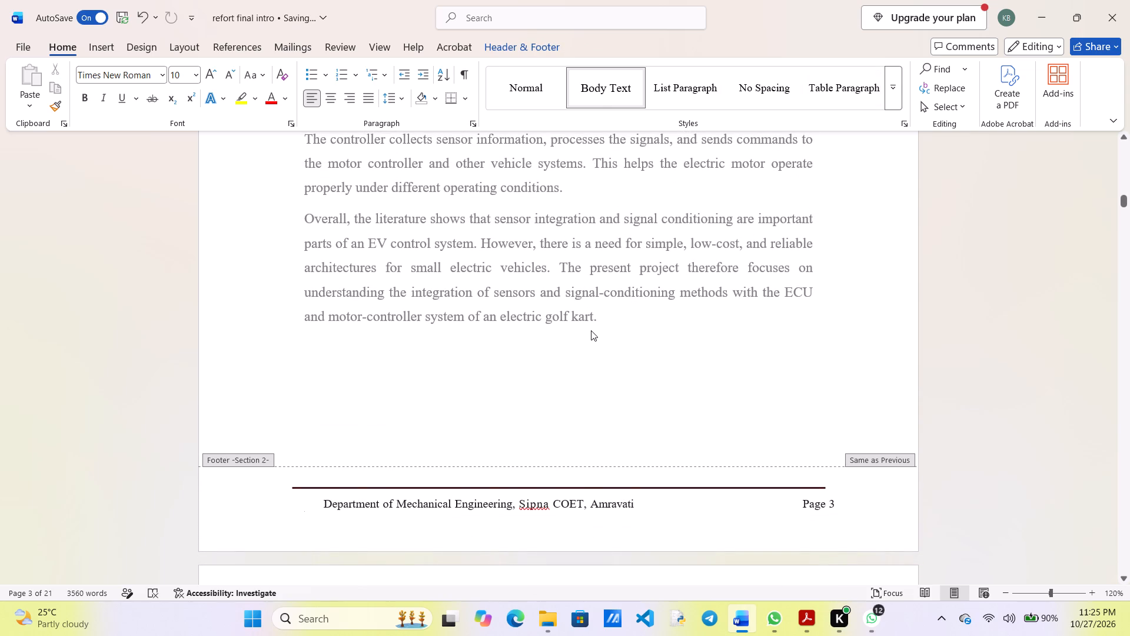
pyautogui.click(358, 499)
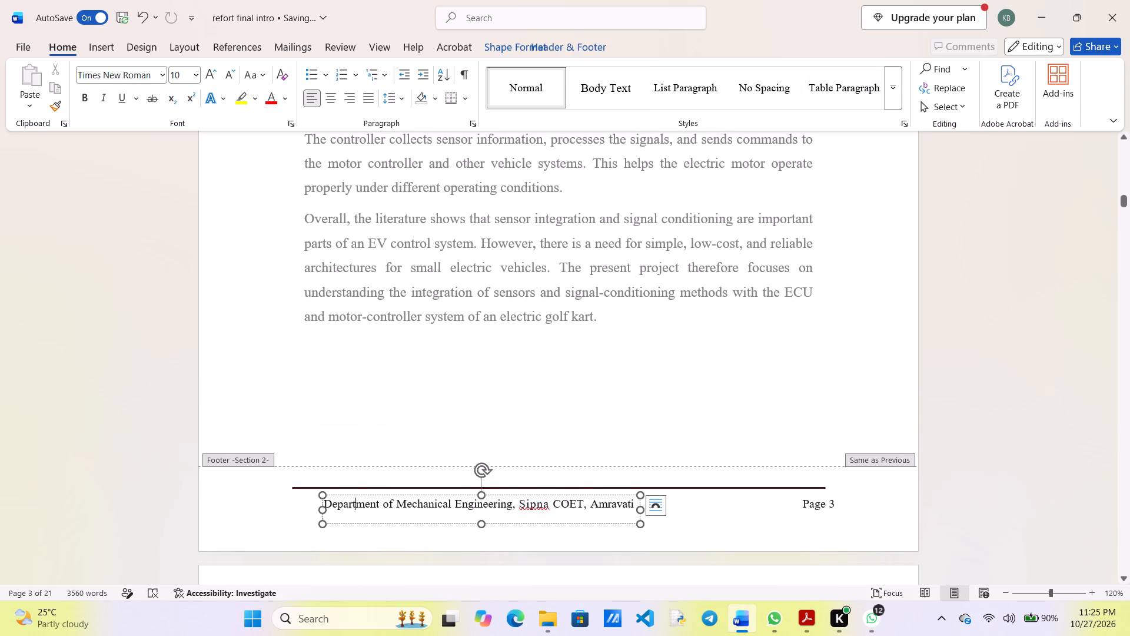
pyautogui.moveTo(368, 494); pyautogui.dragTo(352, 497)
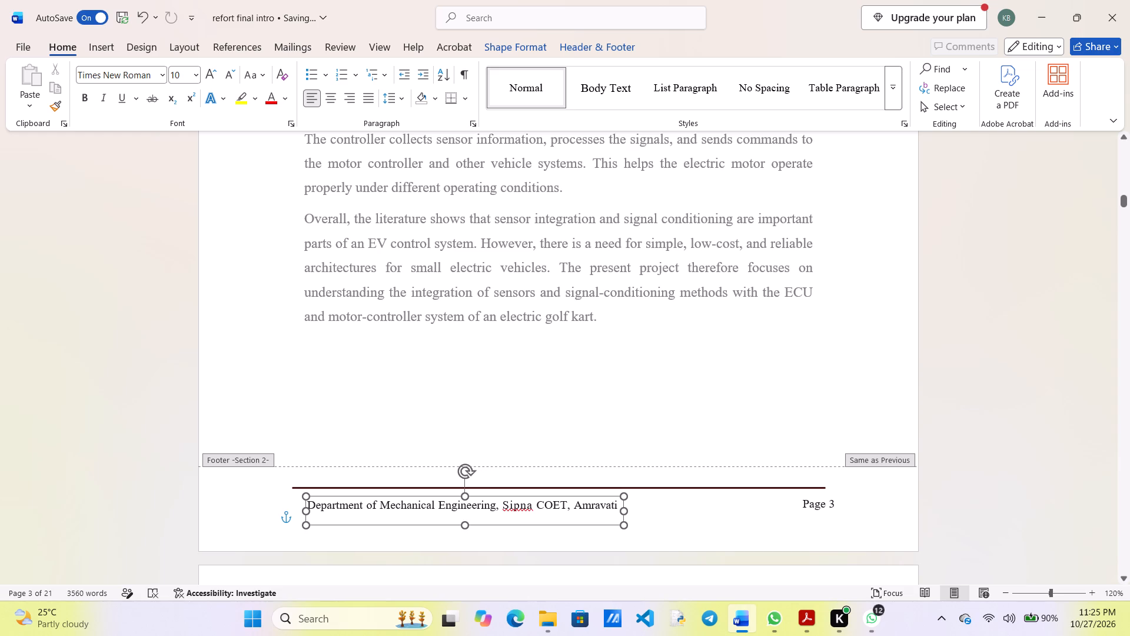
pyautogui.moveTo(352, 497); pyautogui.dragTo(343, 494)
# Move the footer's page number text box left so its text ends just inside the right end of the footer line.
pyautogui.click(828, 499)
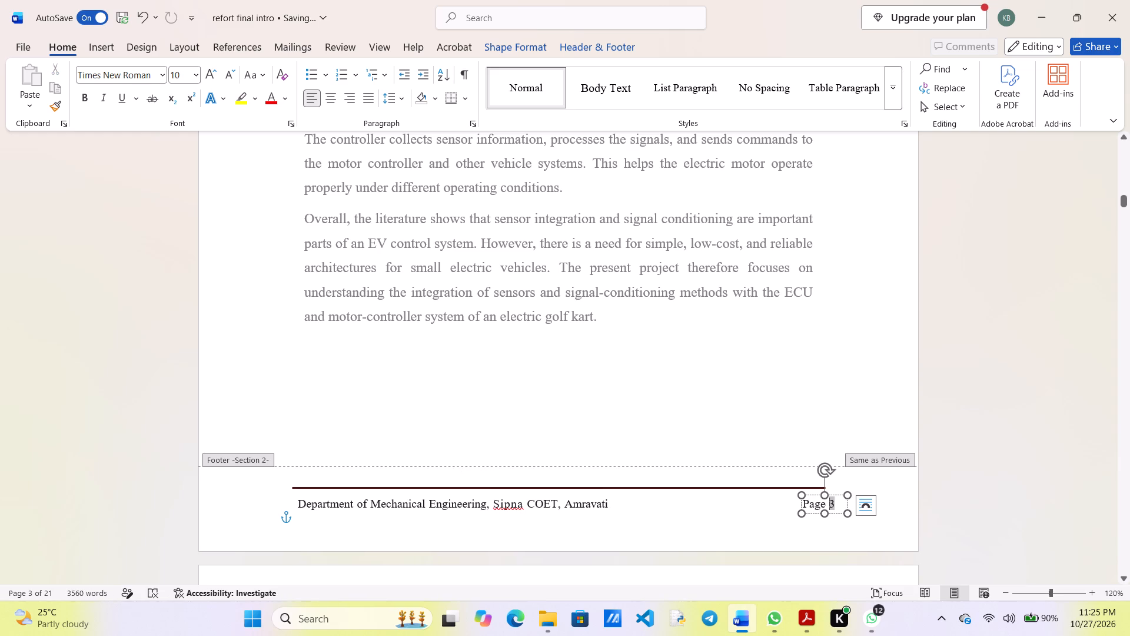
pyautogui.moveTo(817, 494); pyautogui.dragTo(810, 497)
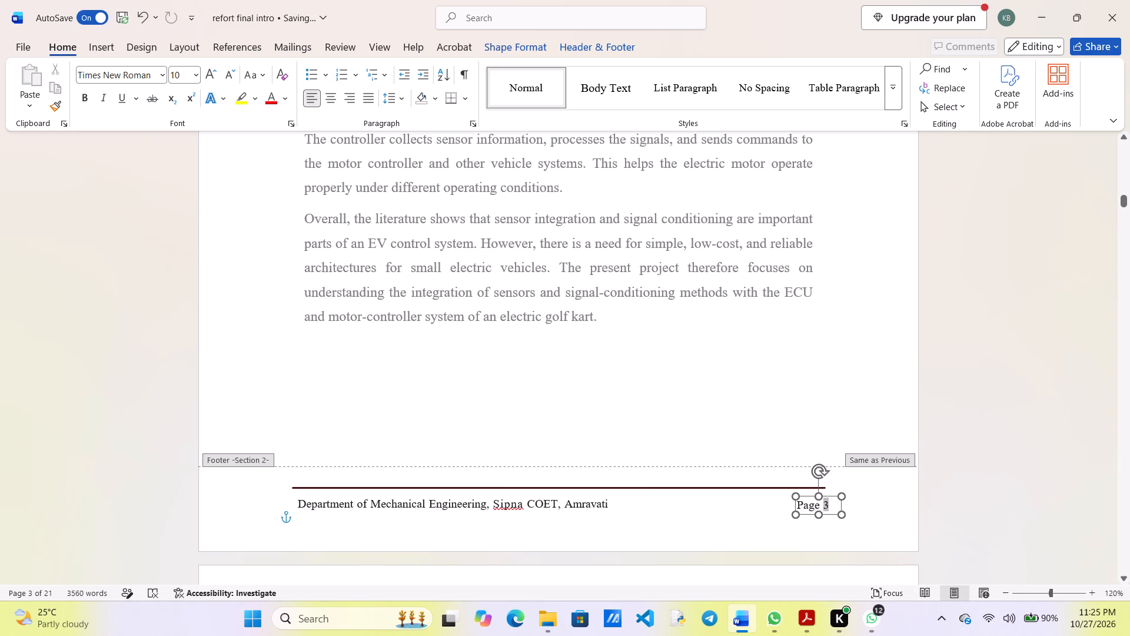
pyautogui.moveTo(810, 497); pyautogui.dragTo(802, 496)
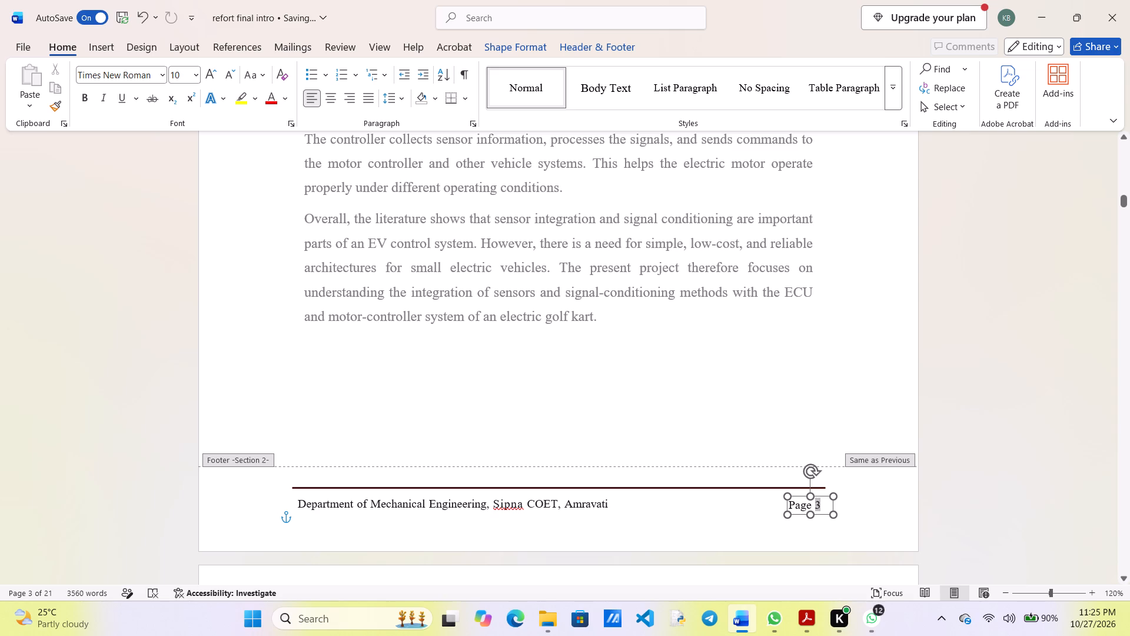
pyautogui.moveTo(802, 496); pyautogui.dragTo(803, 497)
pyautogui.click(979, 512)
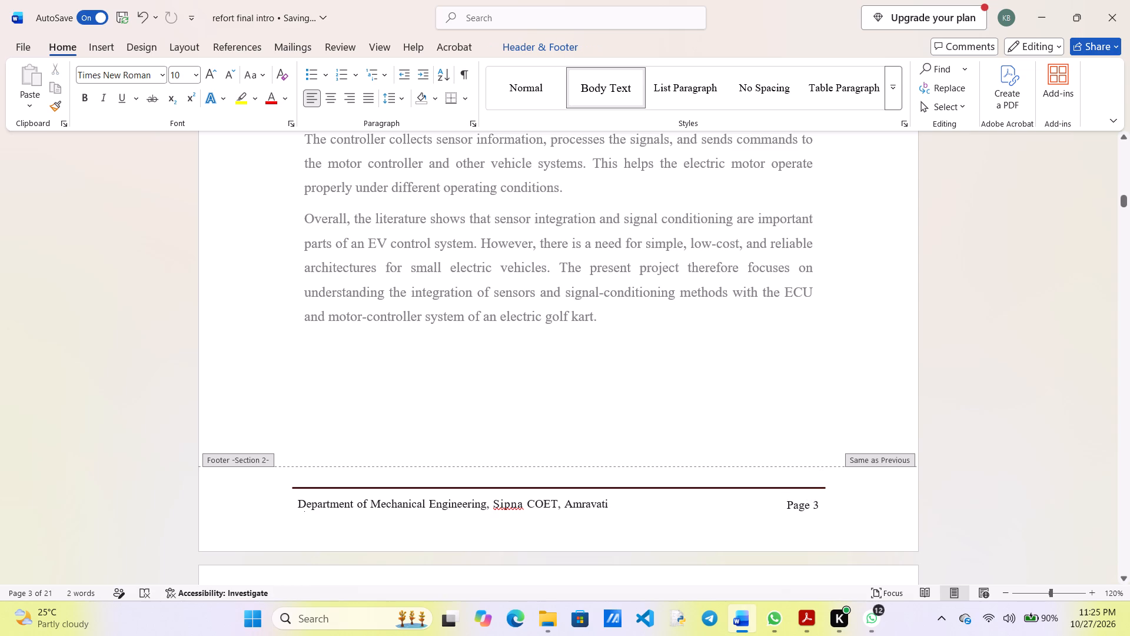
# Examine the header and footer alignment from page 3 through the Summary of Literature Findings page to the Problem Statement heading.
pyautogui.scroll(-1, 979, 512)
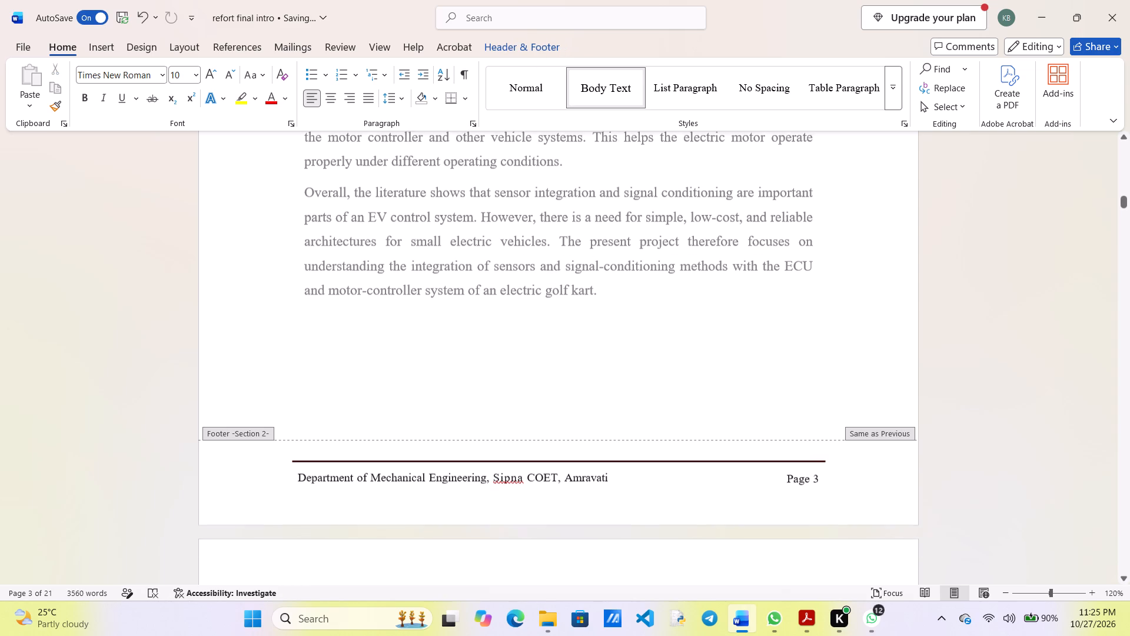
pyautogui.scroll(-1, 979, 512)
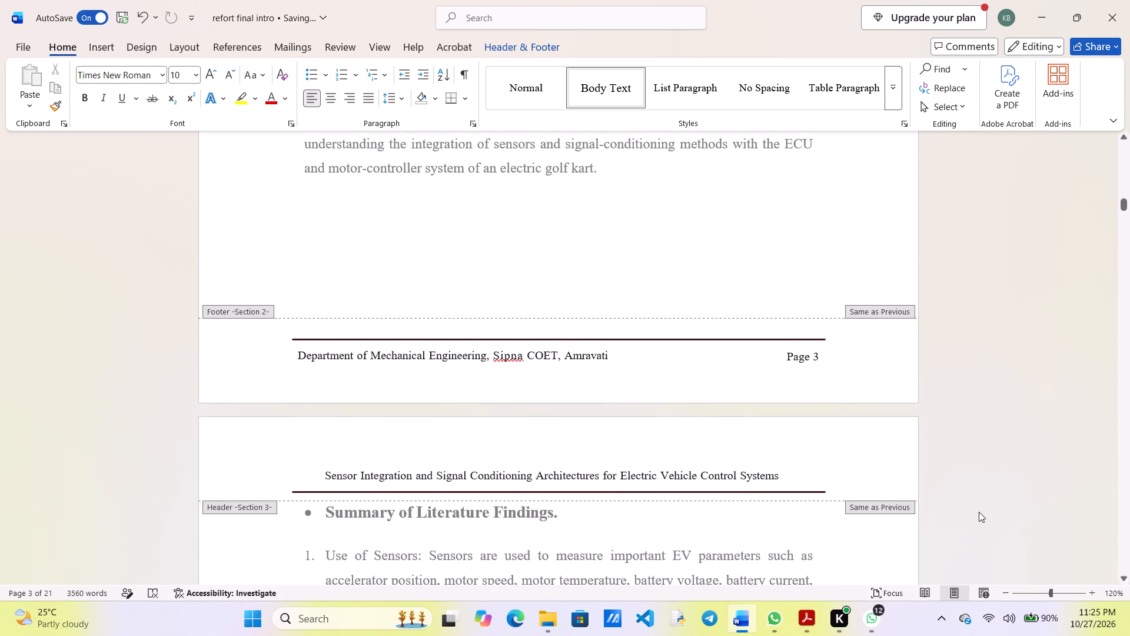
pyautogui.scroll(-2, 979, 512)
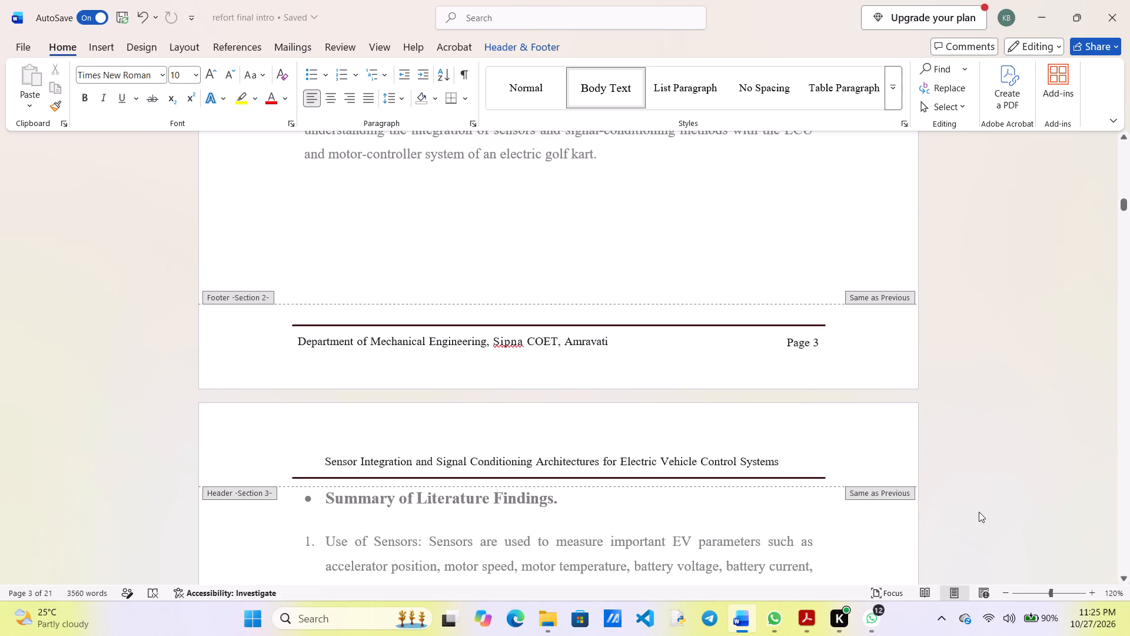
pyautogui.scroll(-3, 979, 512)
pyautogui.scroll(1, 979, 512)
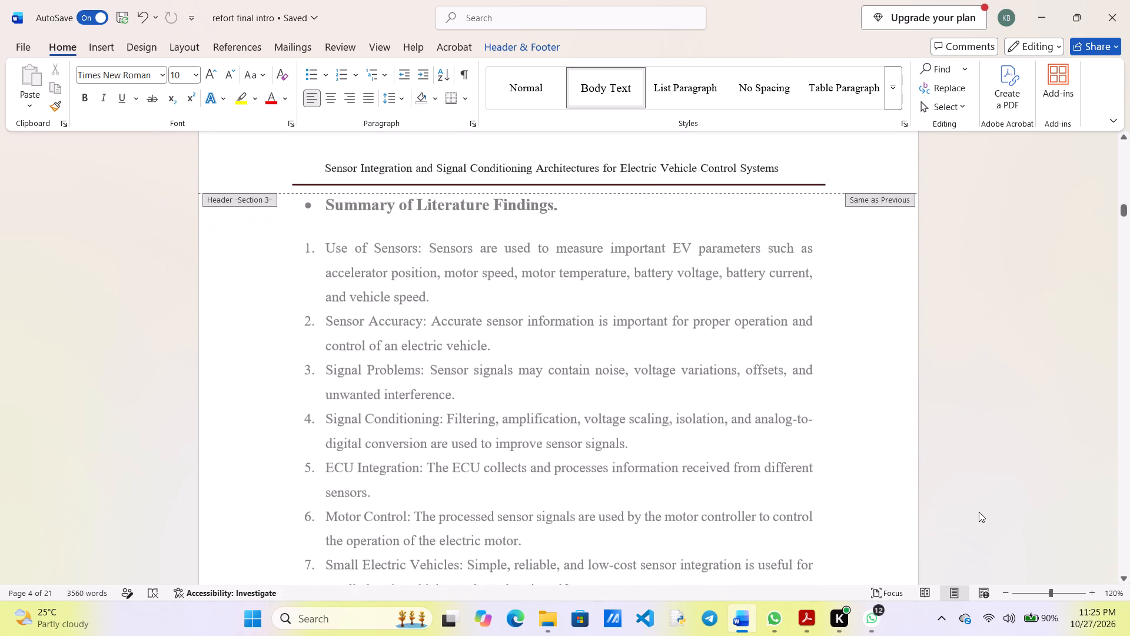
pyautogui.scroll(1, 979, 512)
pyautogui.scroll(-2, 993, 444)
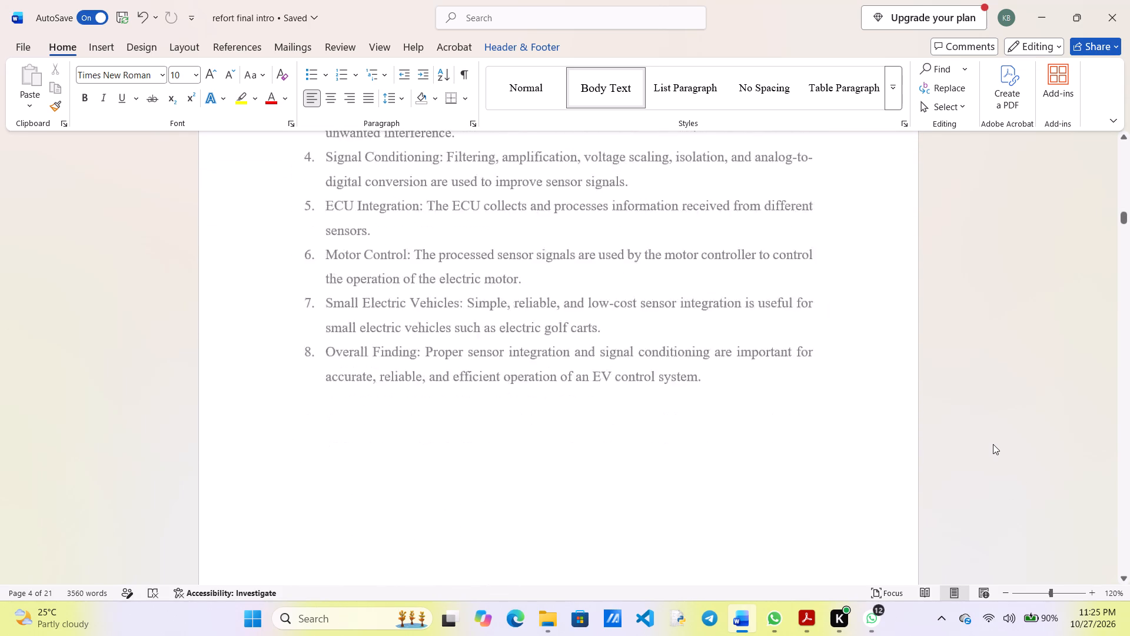
pyautogui.scroll(-1, 993, 444)
pyautogui.scroll(-1, 832, 275)
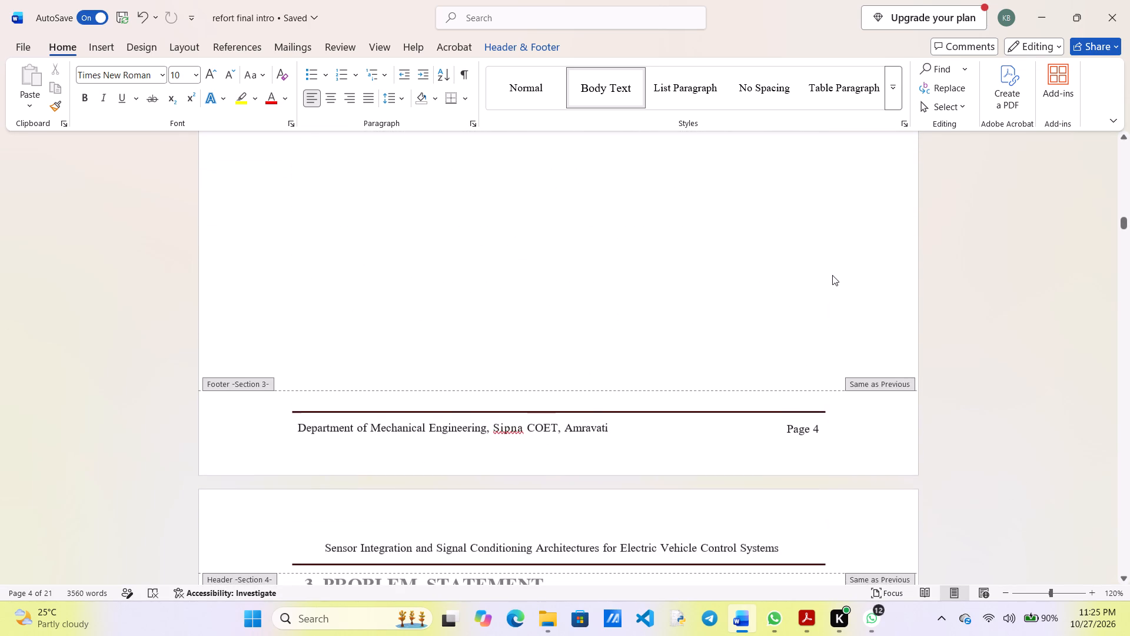
# Close header and footer editing and return to the body of page 4.
pyautogui.doubleClick(693, 241)
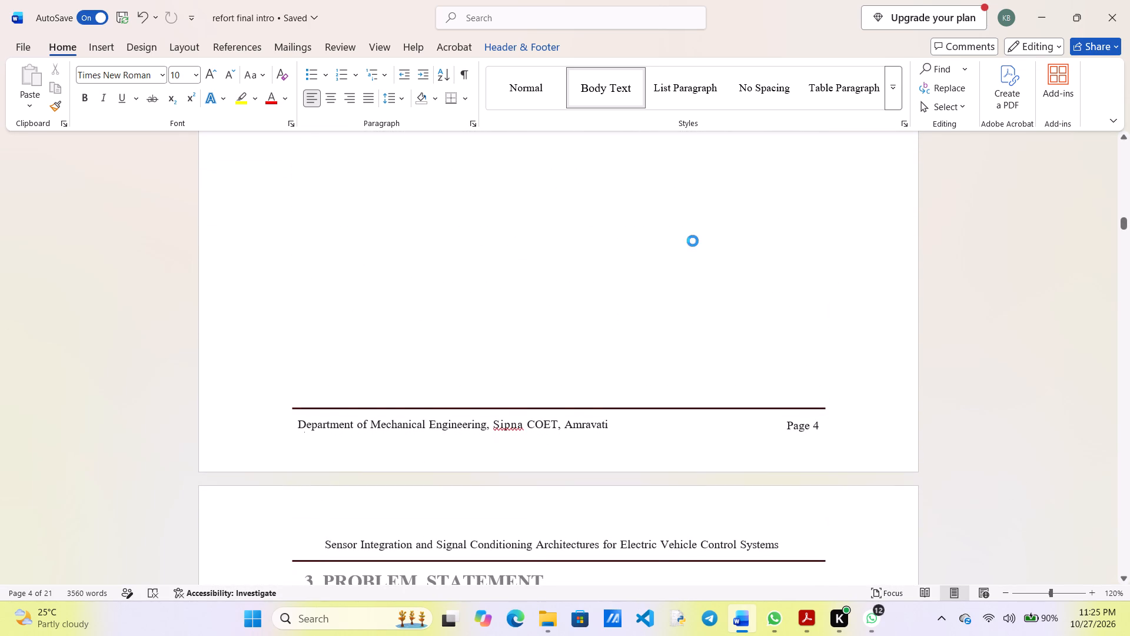
# Examine the Summary of Literature Findings page from its footer up to its header and the end of the preceding page.
pyautogui.scroll(1, 693, 241)
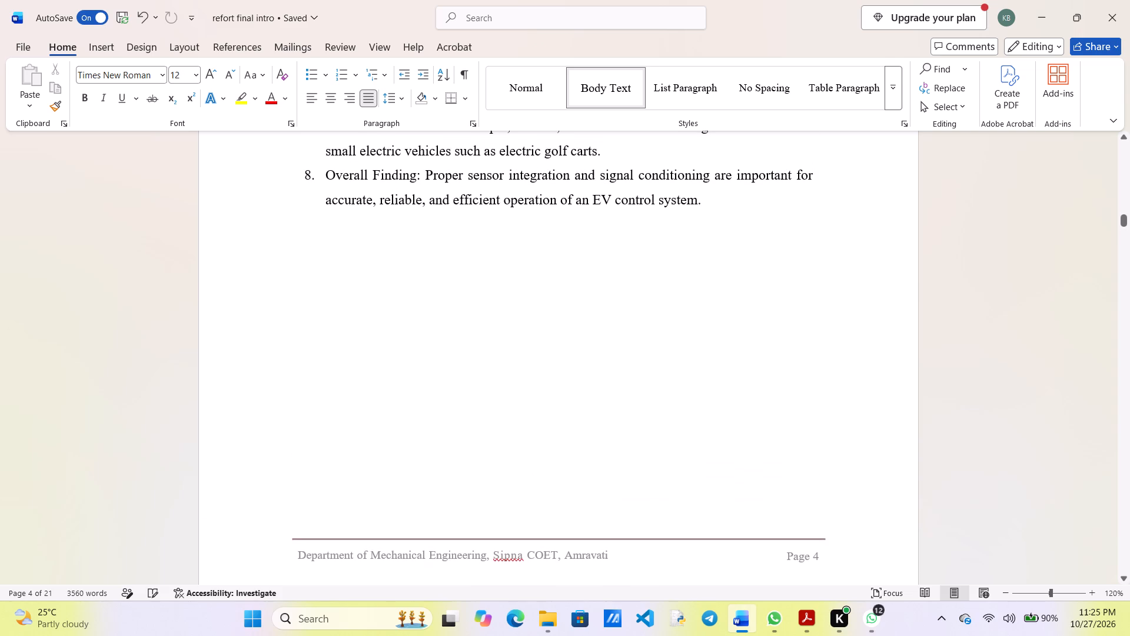
pyautogui.scroll(3, 561, 411)
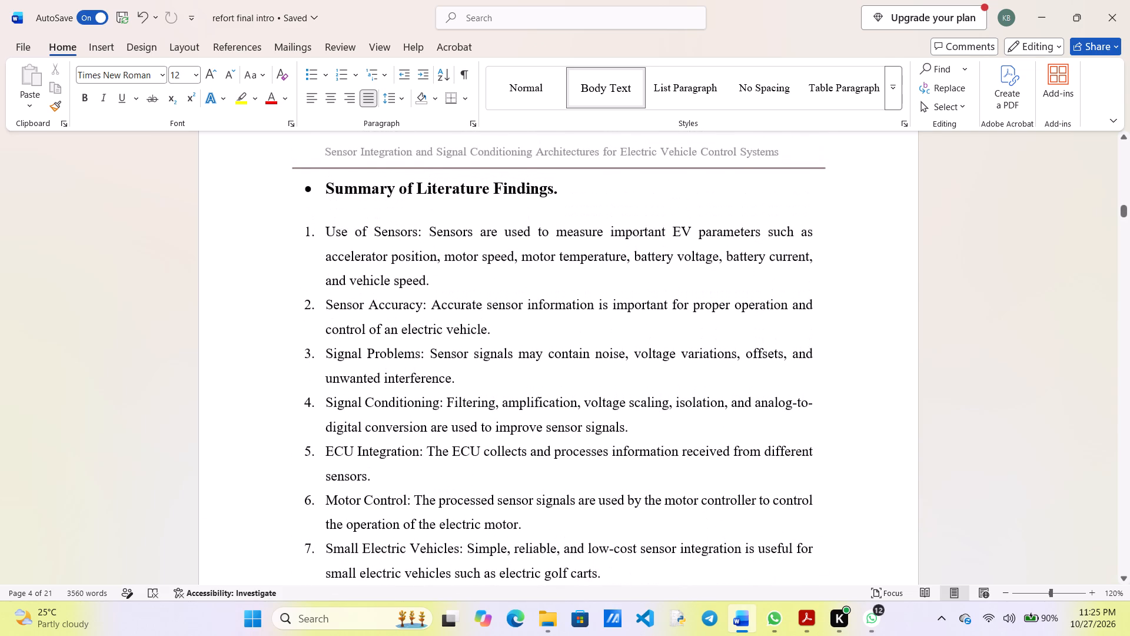
pyautogui.scroll(2, 561, 411)
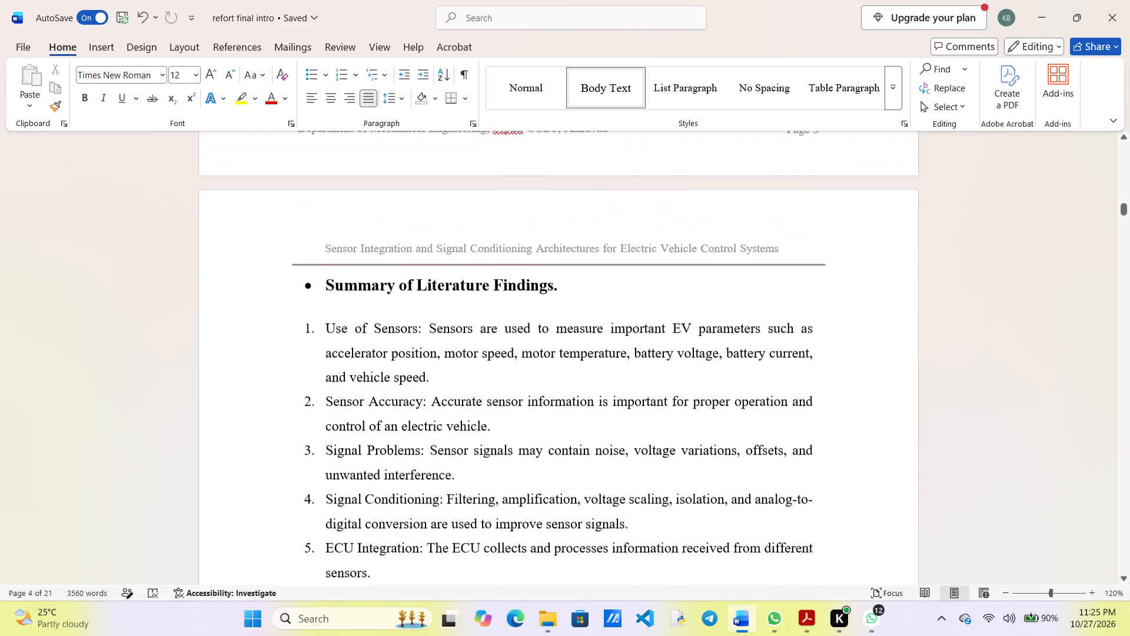
pyautogui.scroll(1, 561, 411)
pyautogui.scroll(-2, 561, 411)
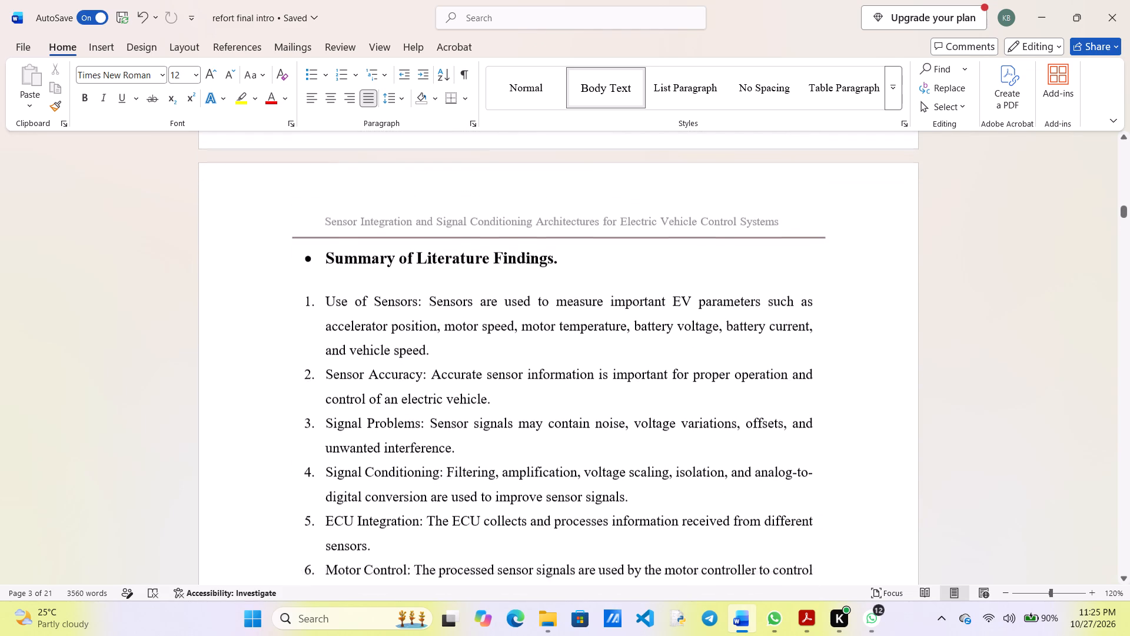
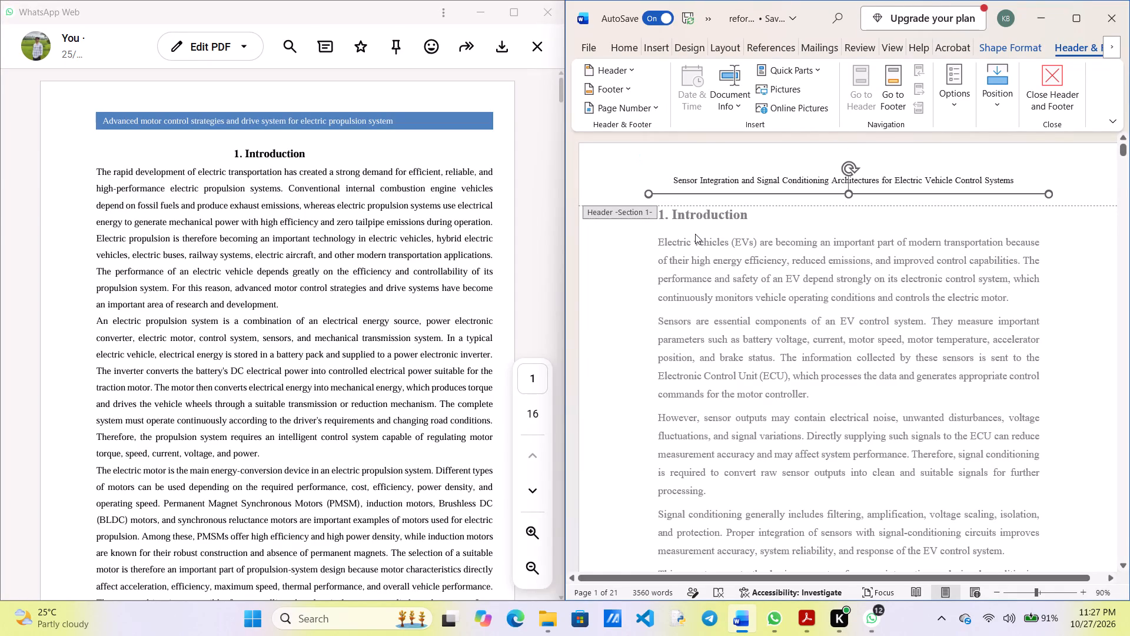
# Close header editing and return to the body text at the 1. Introduction heading.
pyautogui.doubleClick(678, 228)
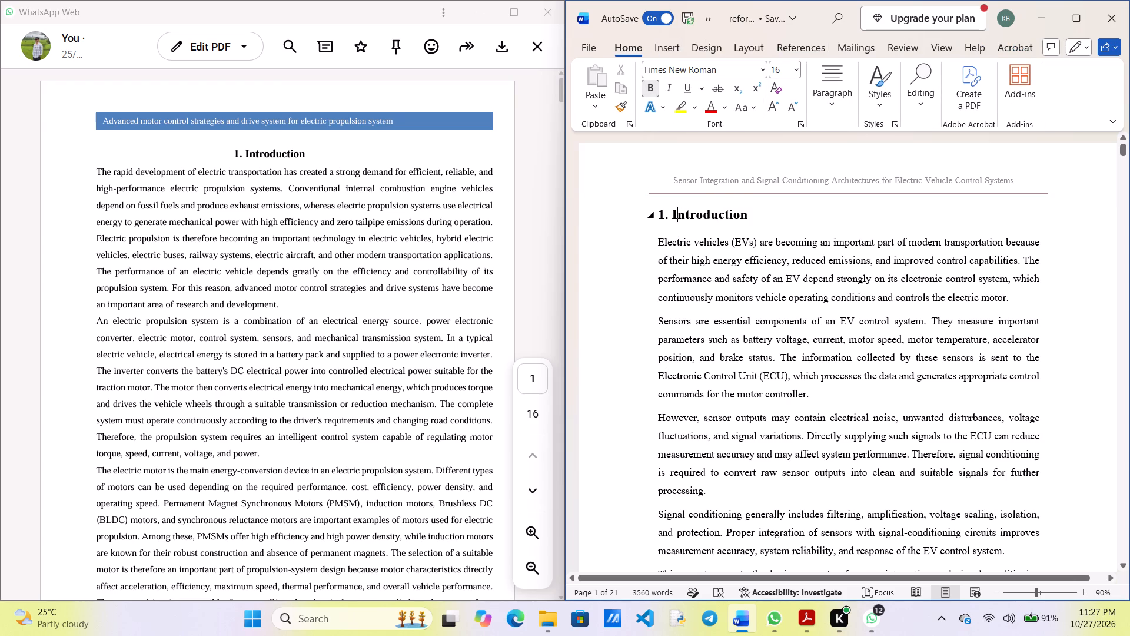
pyautogui.scroll(-1, 602, 209)
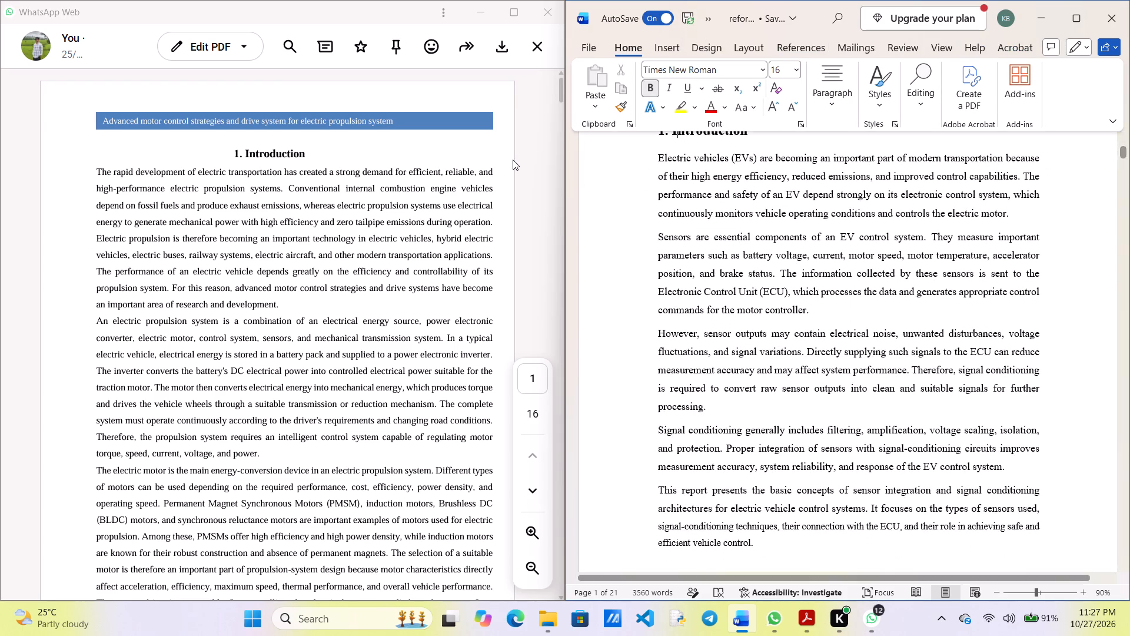
pyautogui.scroll(1, 643, 283)
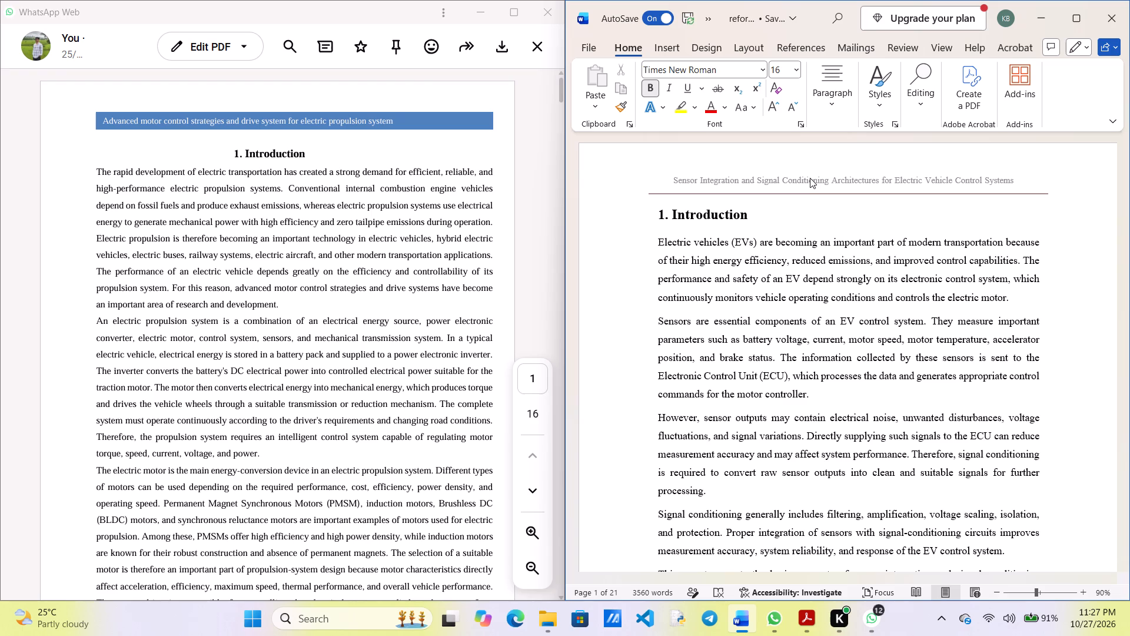
pyautogui.keyDown('ctrl'); pyautogui.scroll(-1, 713, 243); pyautogui.keyUp('ctrl')
pyautogui.keyDown('ctrl'); pyautogui.scroll(1, 713, 243); pyautogui.keyUp('ctrl')
pyautogui.keyDown('ctrl'); pyautogui.scroll(-3, 713, 243); pyautogui.keyUp('ctrl')
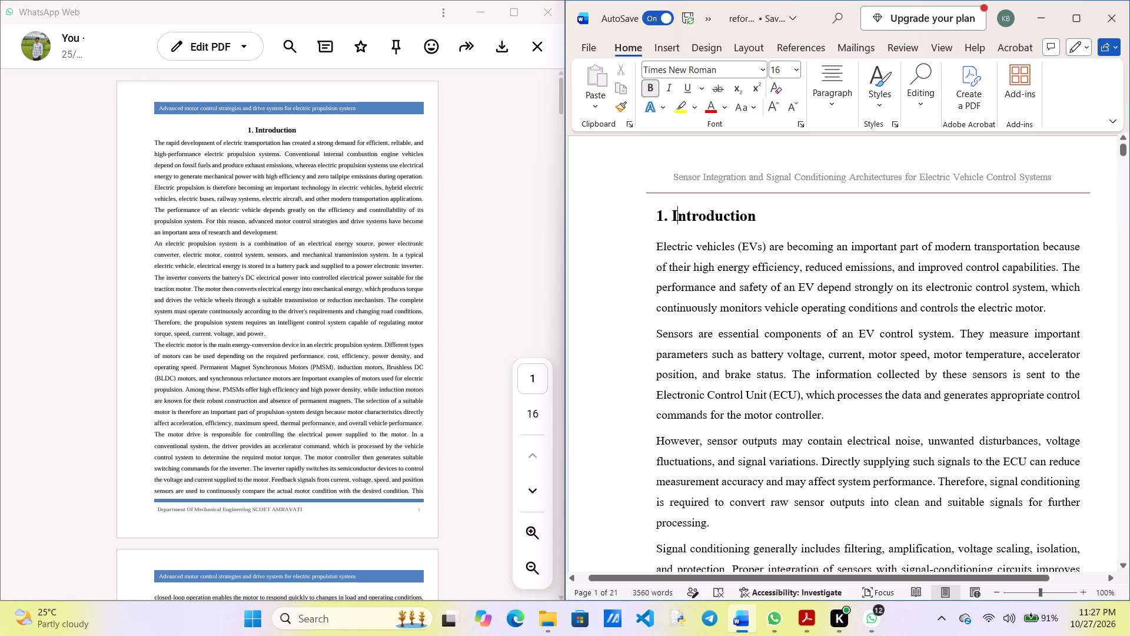
pyautogui.keyDown('ctrl'); pyautogui.scroll(-1, 873, 296); pyautogui.keyUp('ctrl')
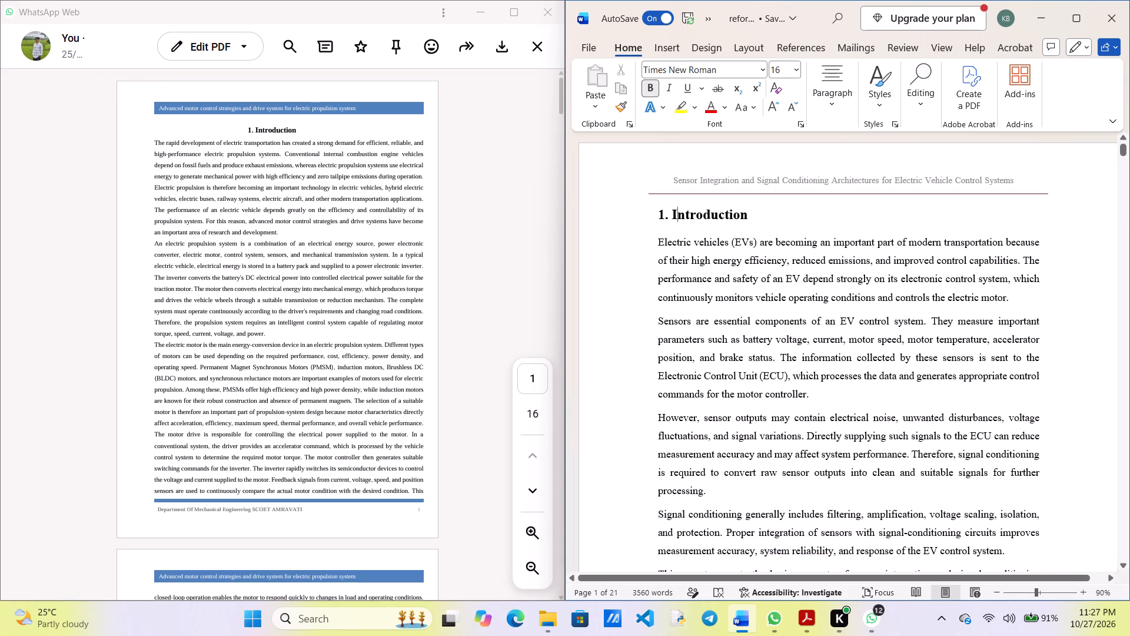
pyautogui.scroll(-1, 848, 233)
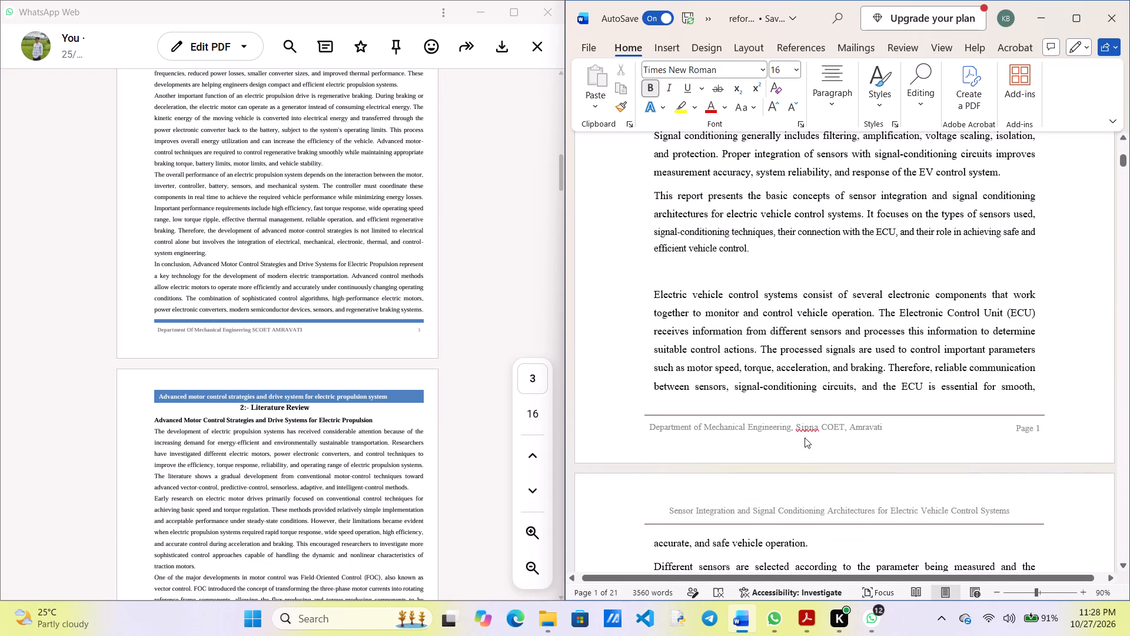
# Remove the blank paragraph on page 1 above the text beginning "Electric vehicle control systems consist of several electronic components".
pyautogui.click(659, 281)
pyautogui.press('BackSpace')
pyautogui.press('BackSpace')
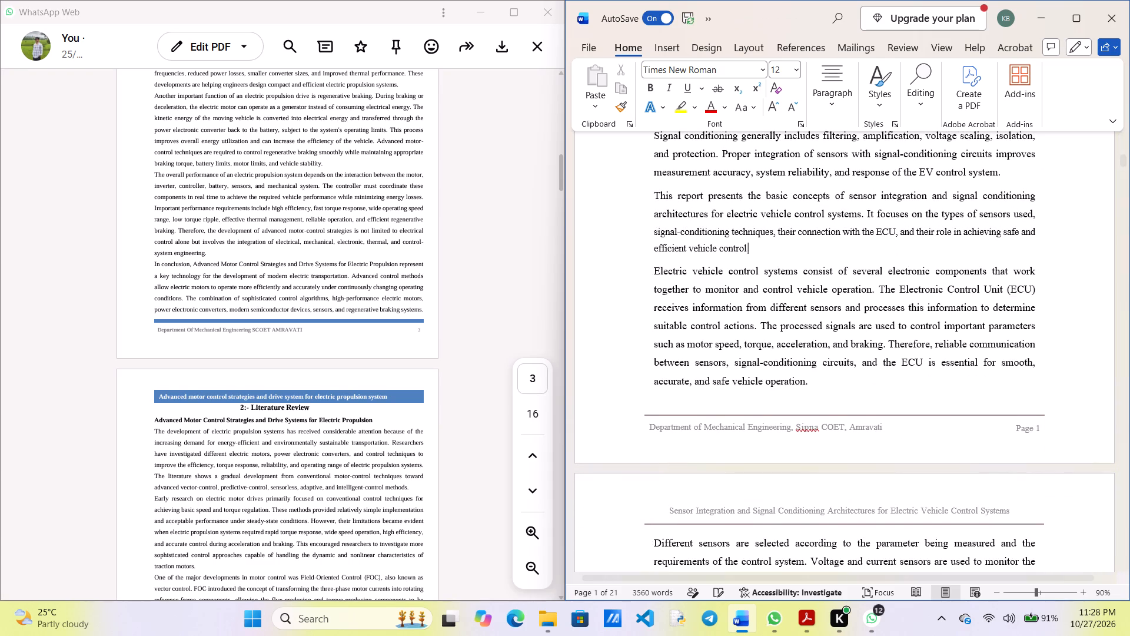
# Examine the page layout, headers and footers from page 2 through the Importance of Signal Conditioning section on page 15.
pyautogui.scroll(-2, 769, 343)
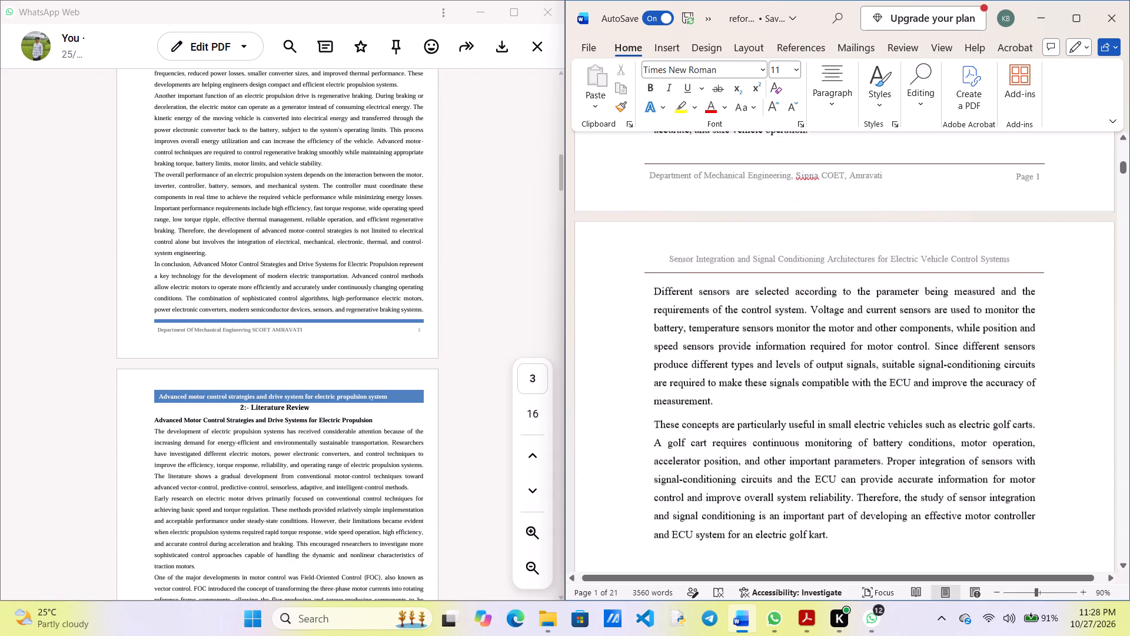
pyautogui.scroll(-5, 769, 343)
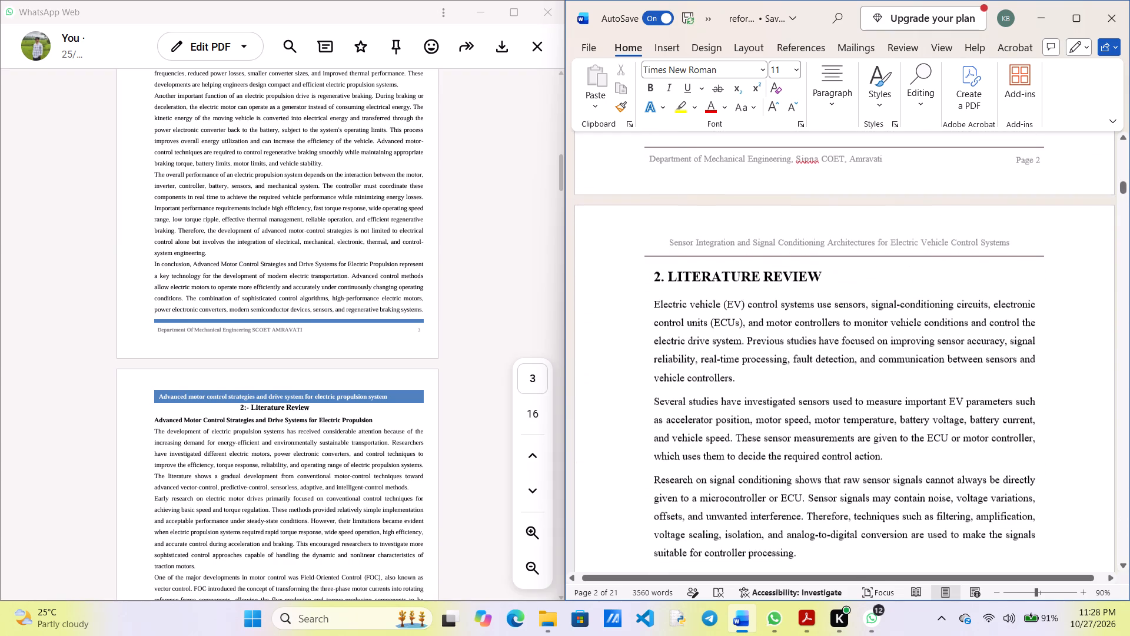
pyautogui.scroll(-5, 769, 343)
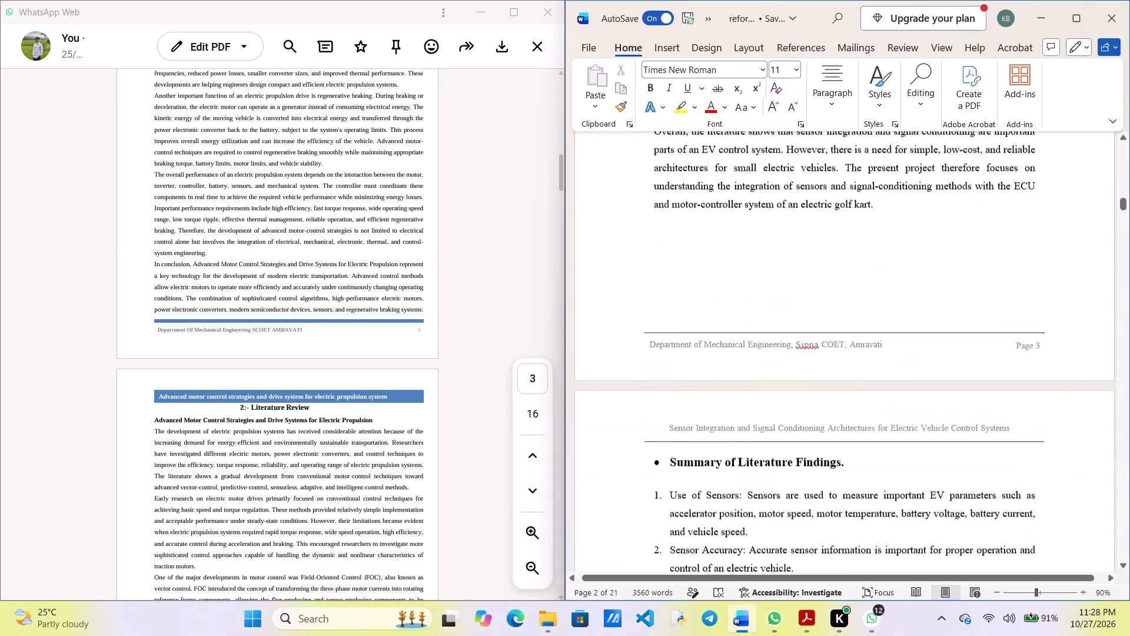
pyautogui.scroll(-7, 769, 343)
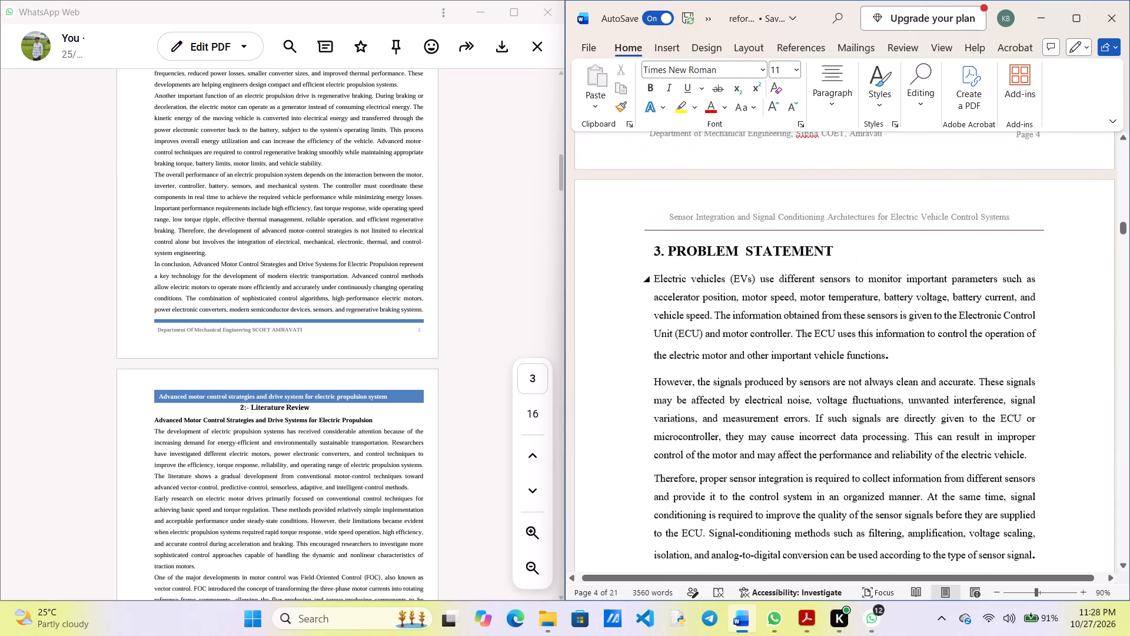
pyautogui.scroll(-5, 769, 343)
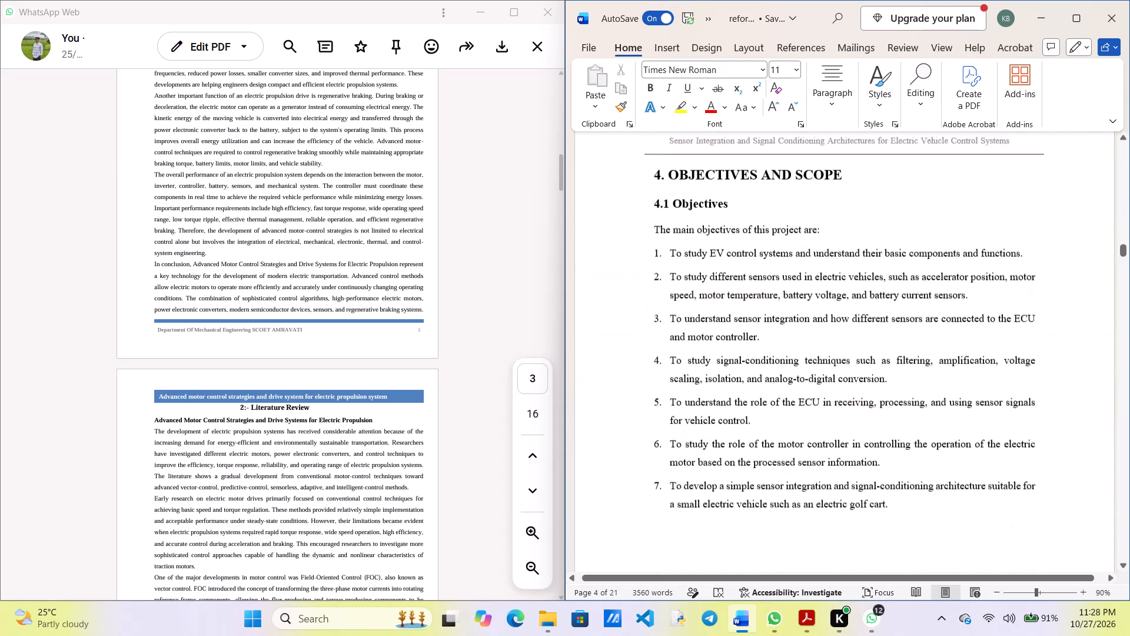
pyautogui.scroll(-4, 769, 343)
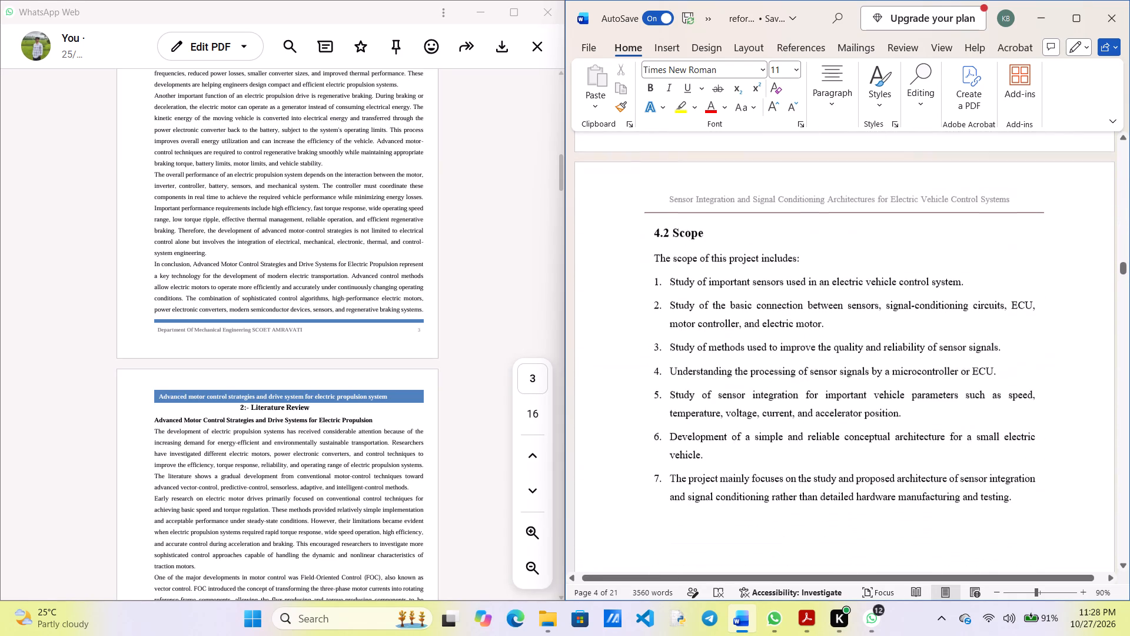
pyautogui.scroll(-2, 769, 343)
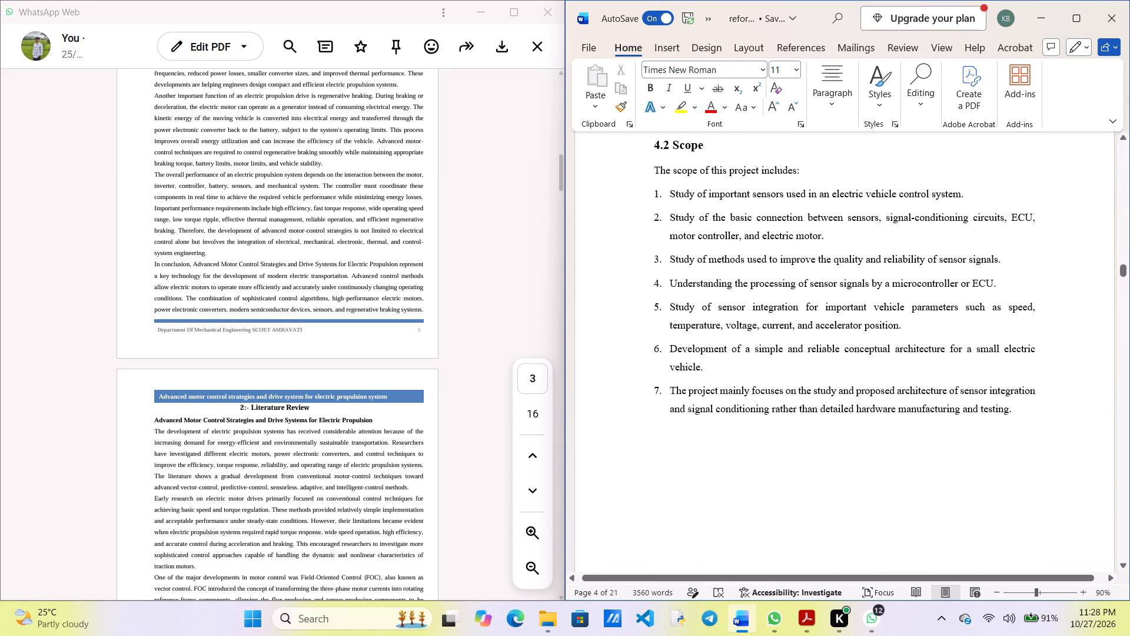
pyautogui.scroll(-3, 706, 194)
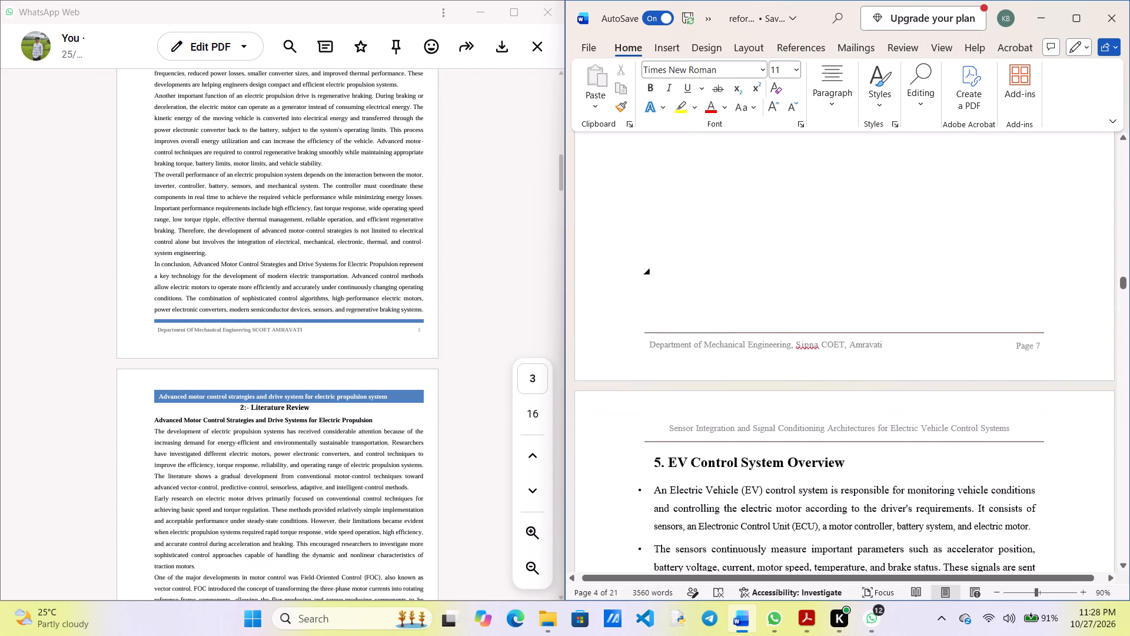
pyautogui.scroll(-4, 706, 194)
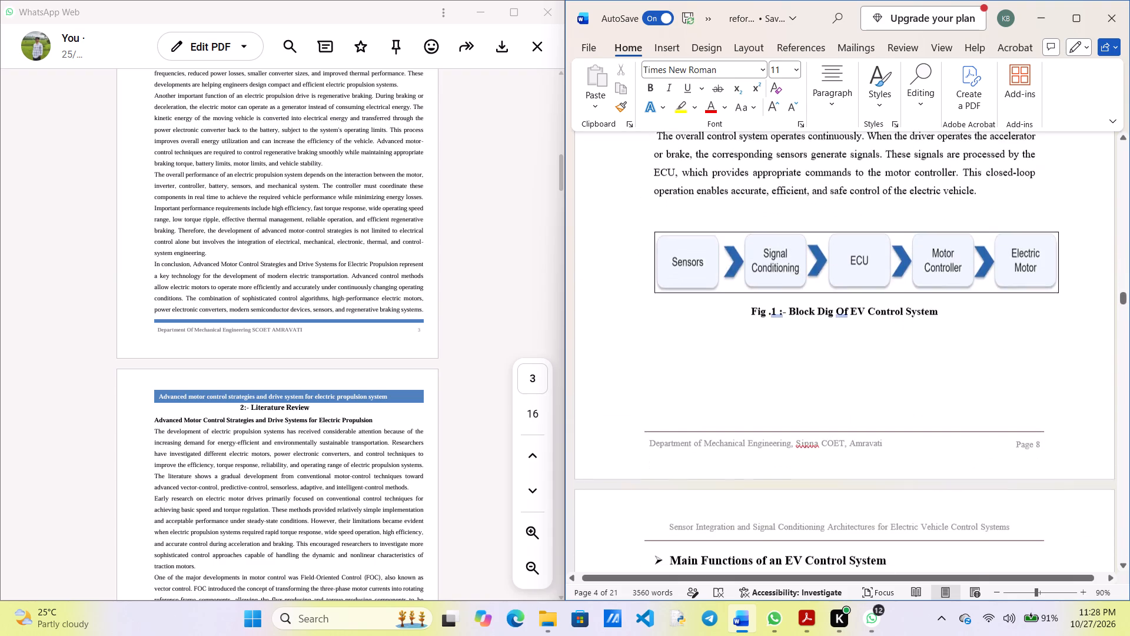
pyautogui.scroll(-3, 706, 194)
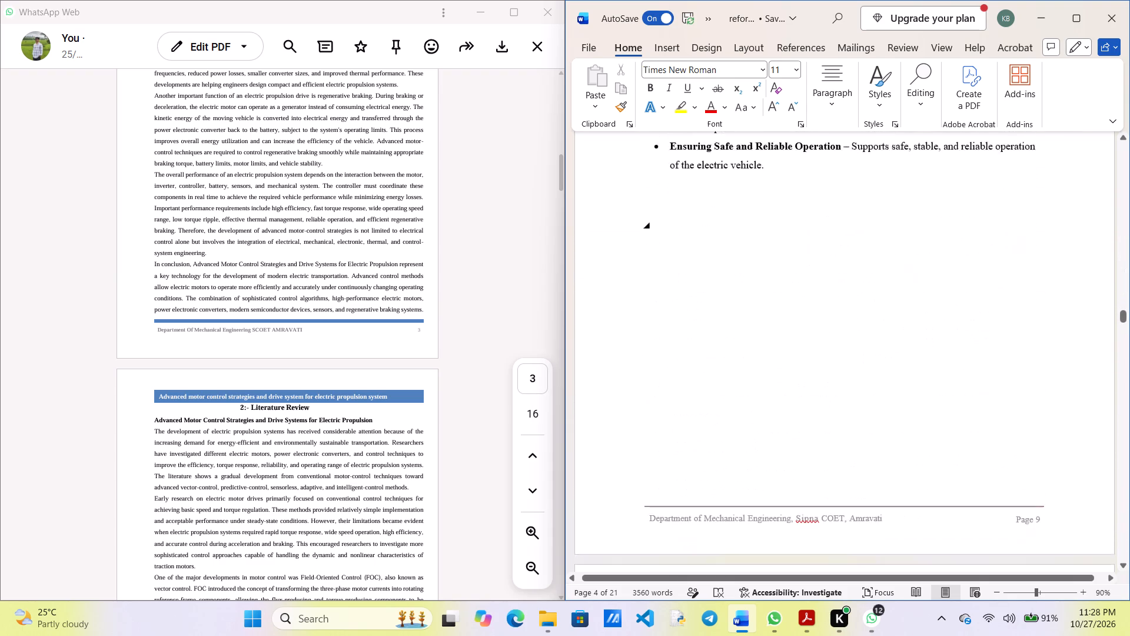
pyautogui.scroll(-6, 706, 194)
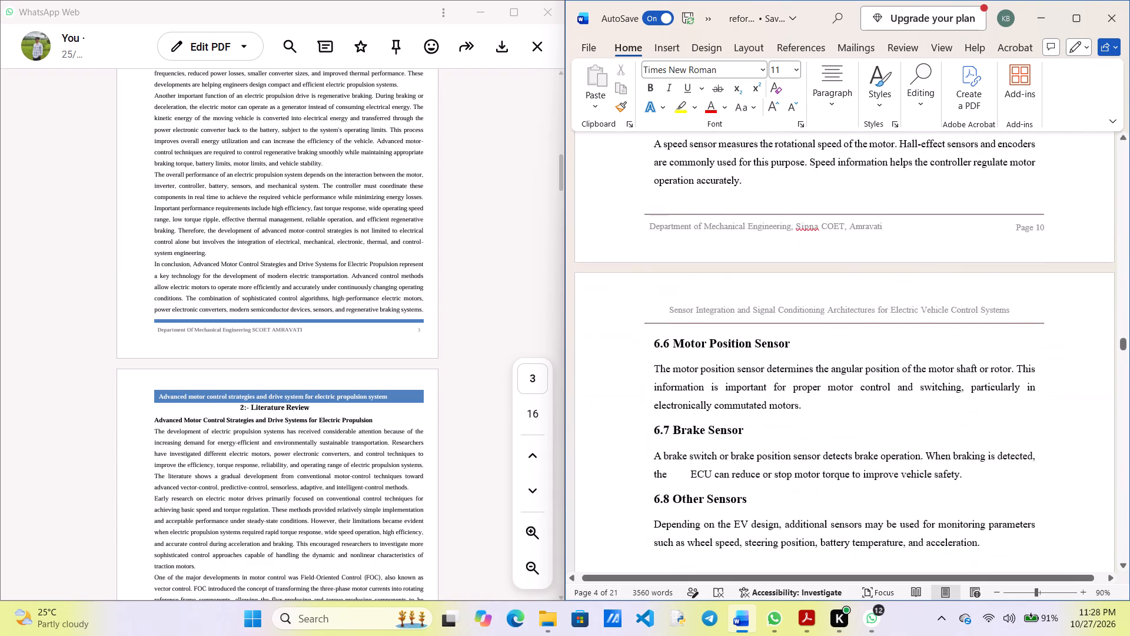
pyautogui.scroll(-6, 706, 194)
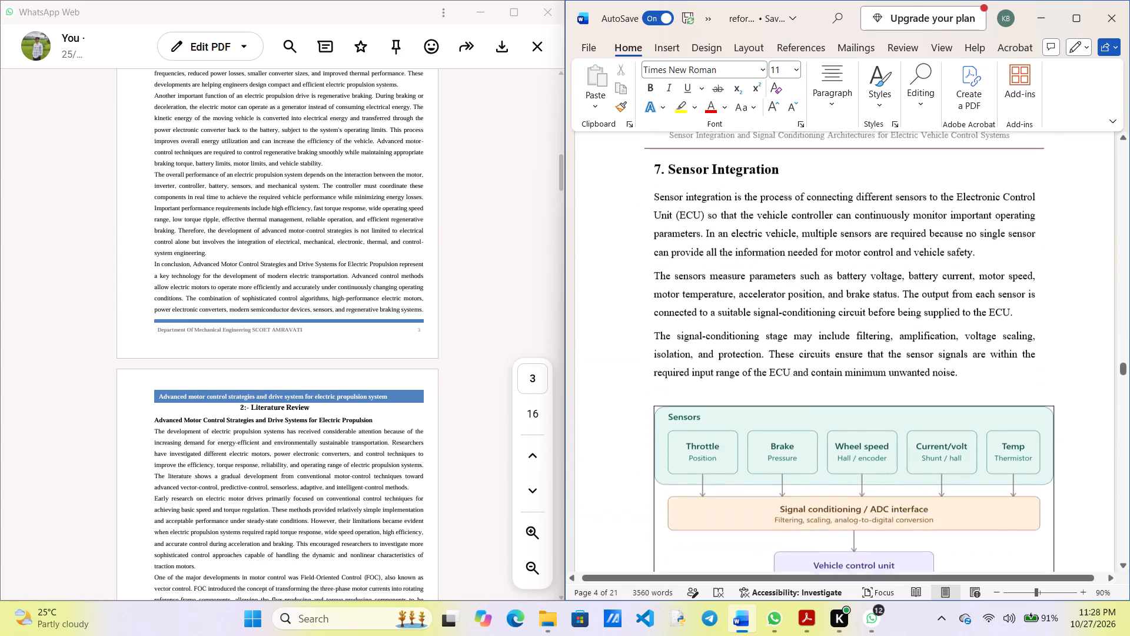
pyautogui.scroll(-5, 706, 194)
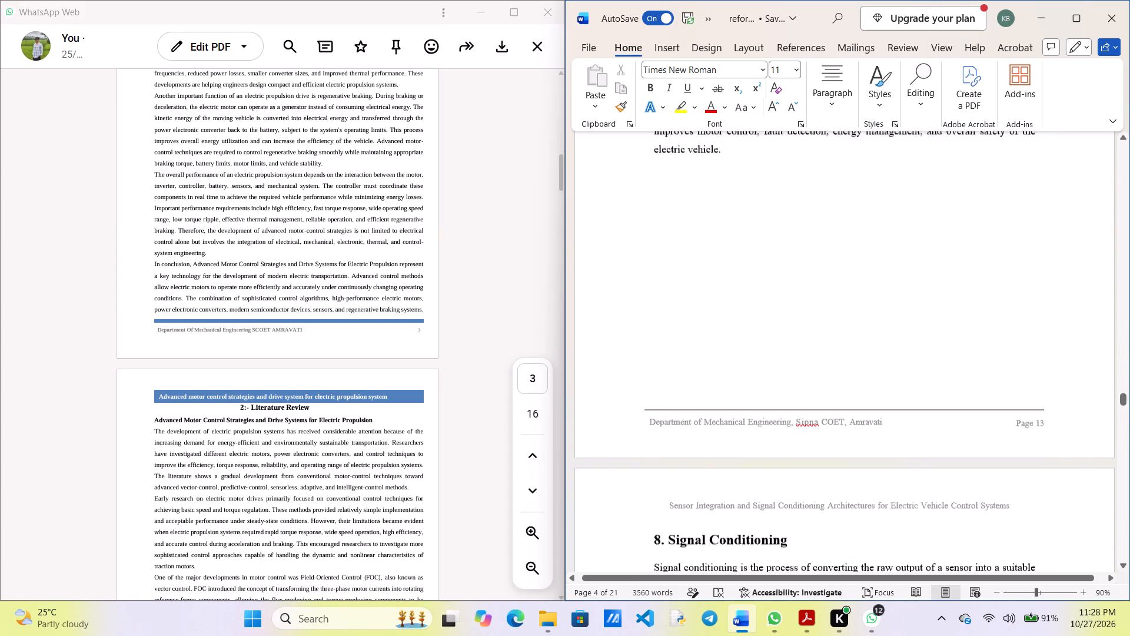
pyautogui.scroll(-4, 706, 194)
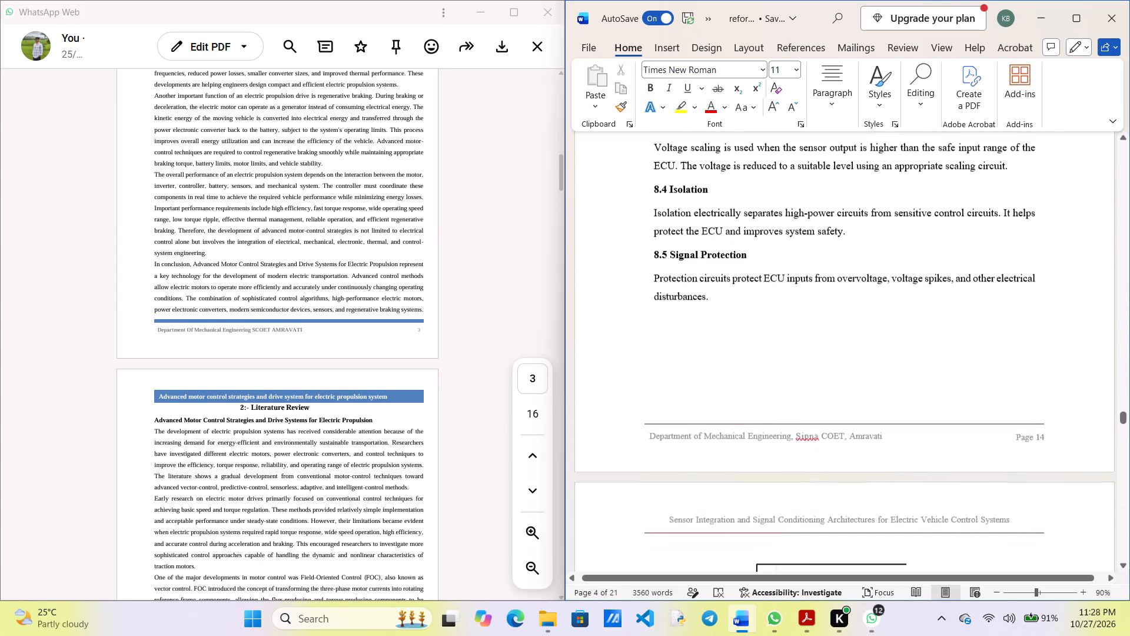
pyautogui.scroll(-4, 706, 194)
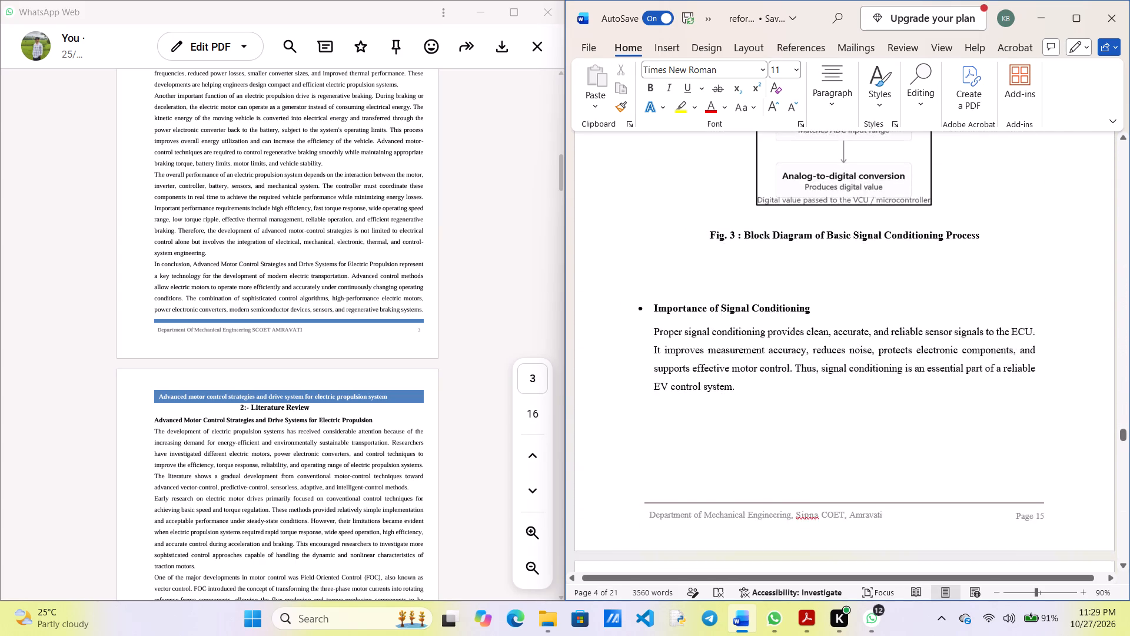
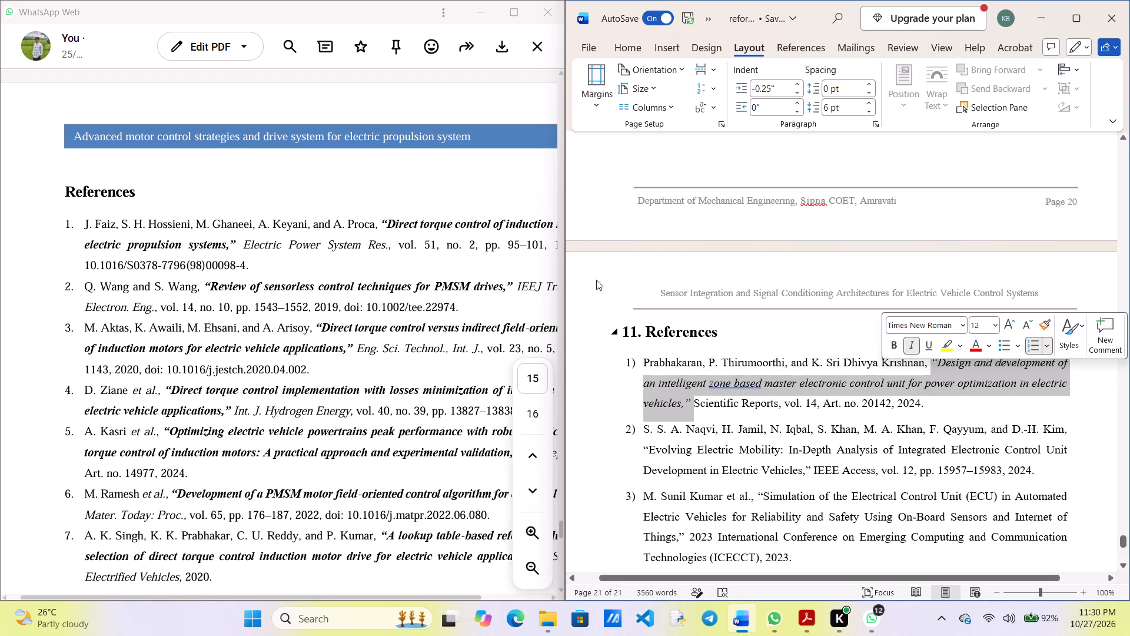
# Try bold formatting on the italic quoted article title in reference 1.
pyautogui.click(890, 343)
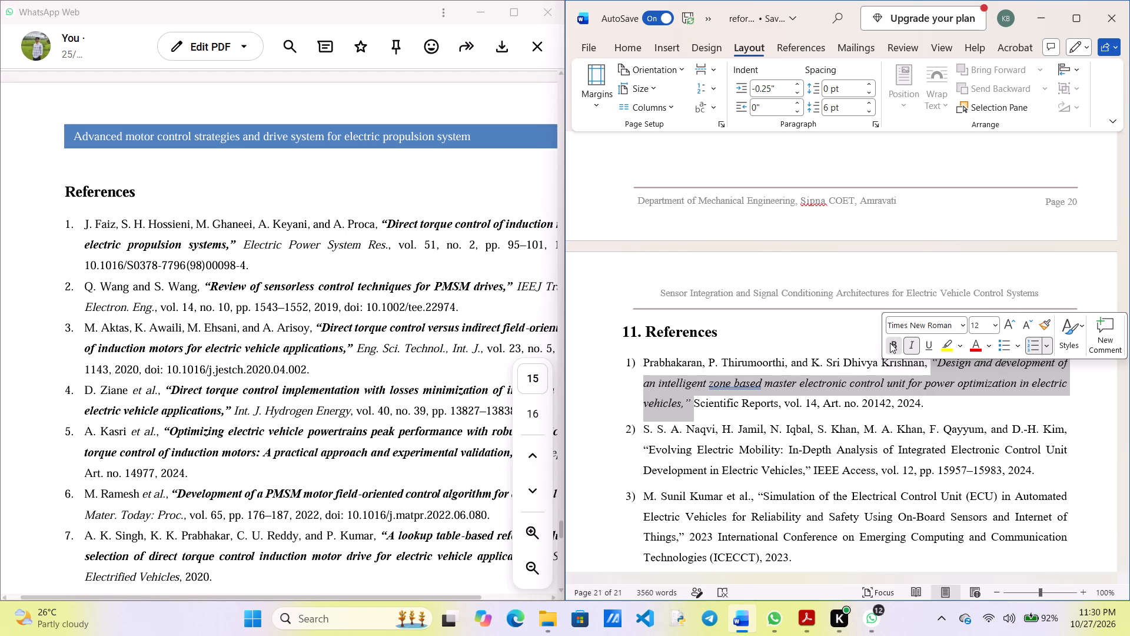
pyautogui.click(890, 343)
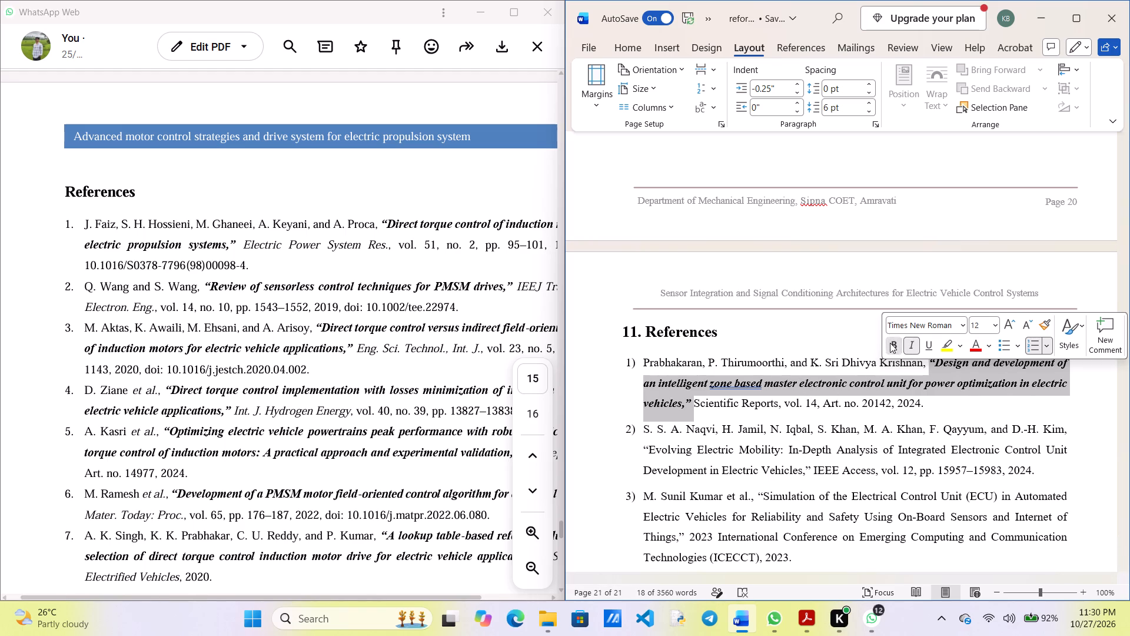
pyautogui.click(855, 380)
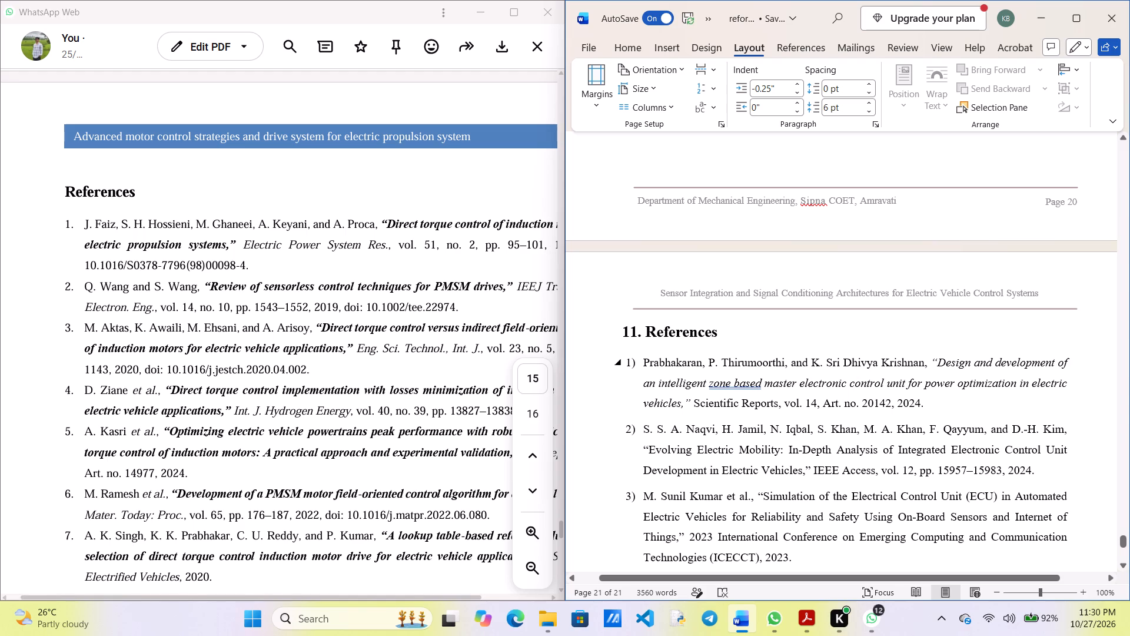
# Italicise the quoted article titles in references 2 and 3, including their quotation marks.
pyautogui.scroll(-2, 704, 420)
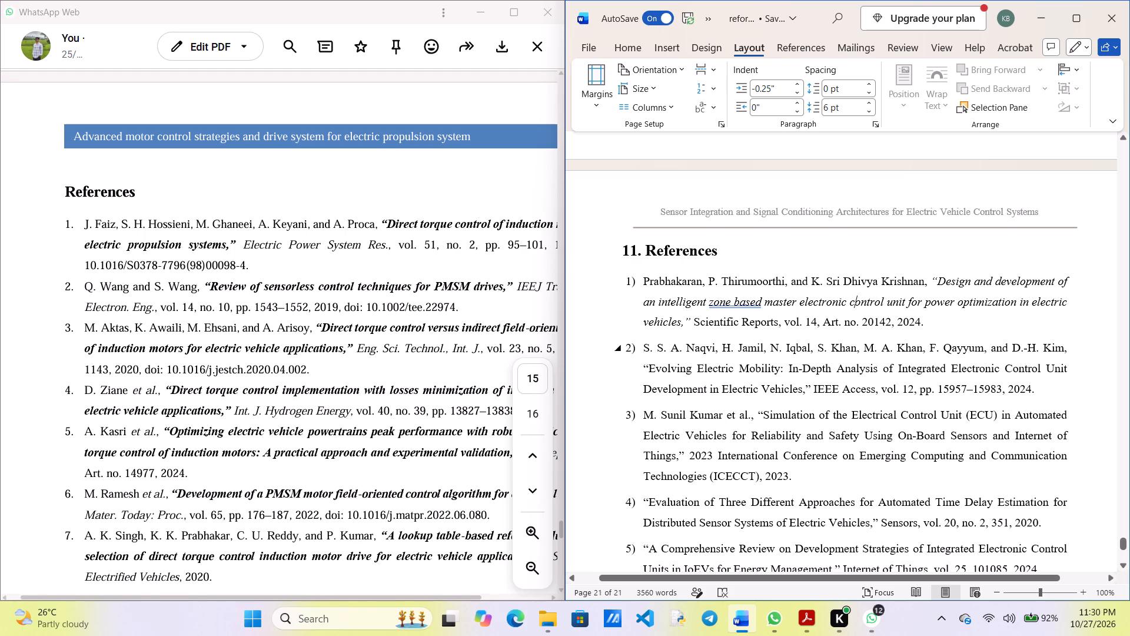
pyautogui.moveTo(812, 390); pyautogui.dragTo(775, 367)
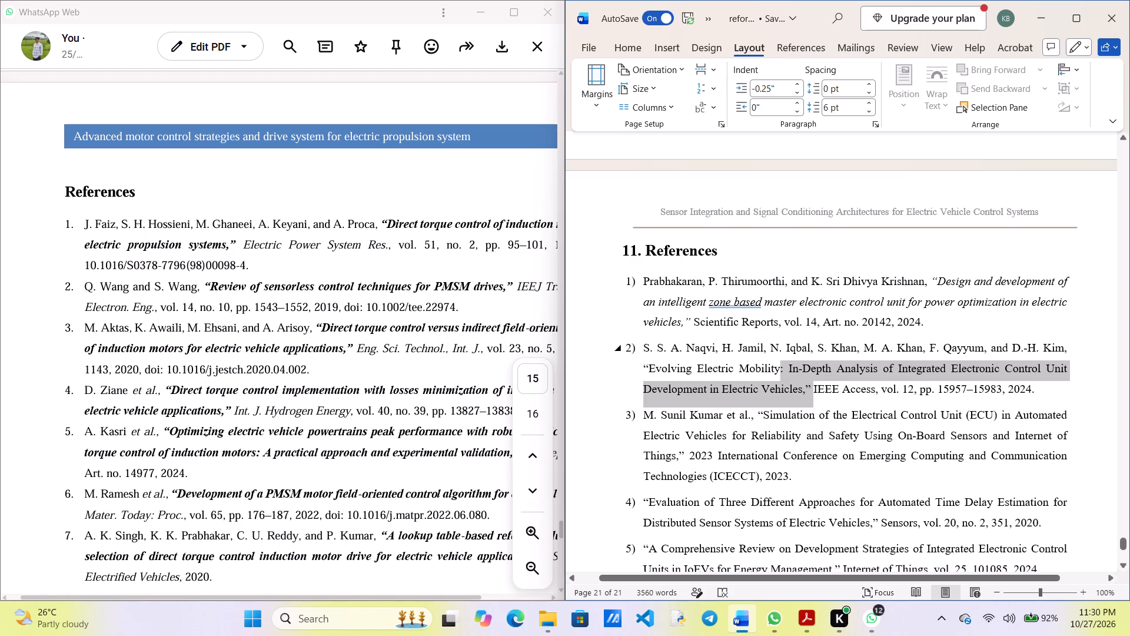
pyautogui.moveTo(775, 367); pyautogui.dragTo(629, 380)
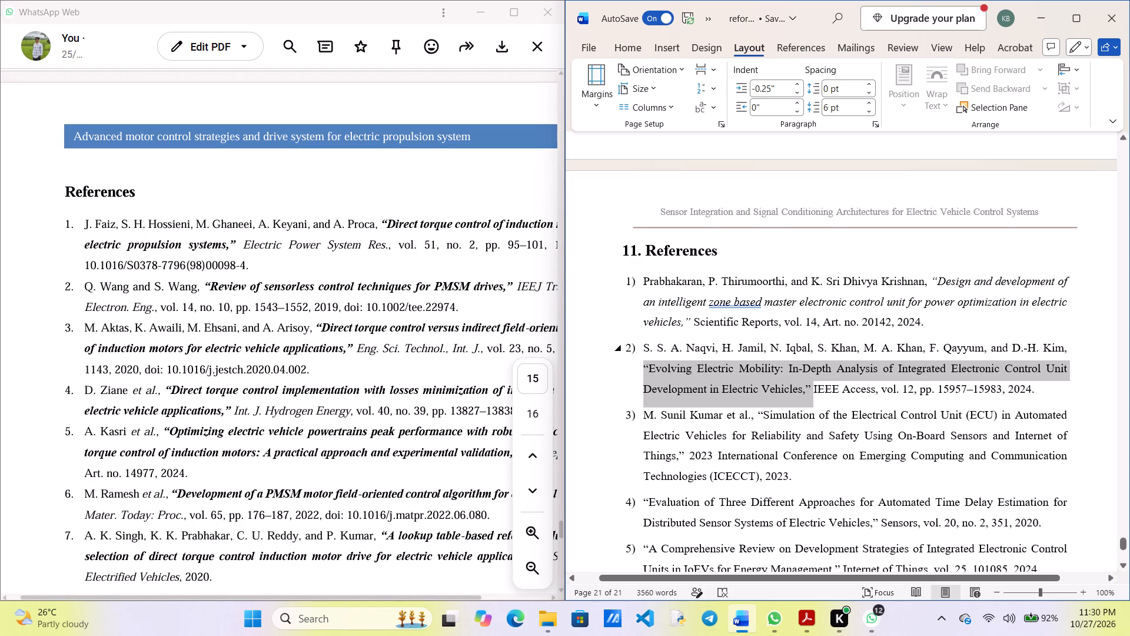
pyautogui.moveTo(629, 380); pyautogui.dragTo(643, 371)
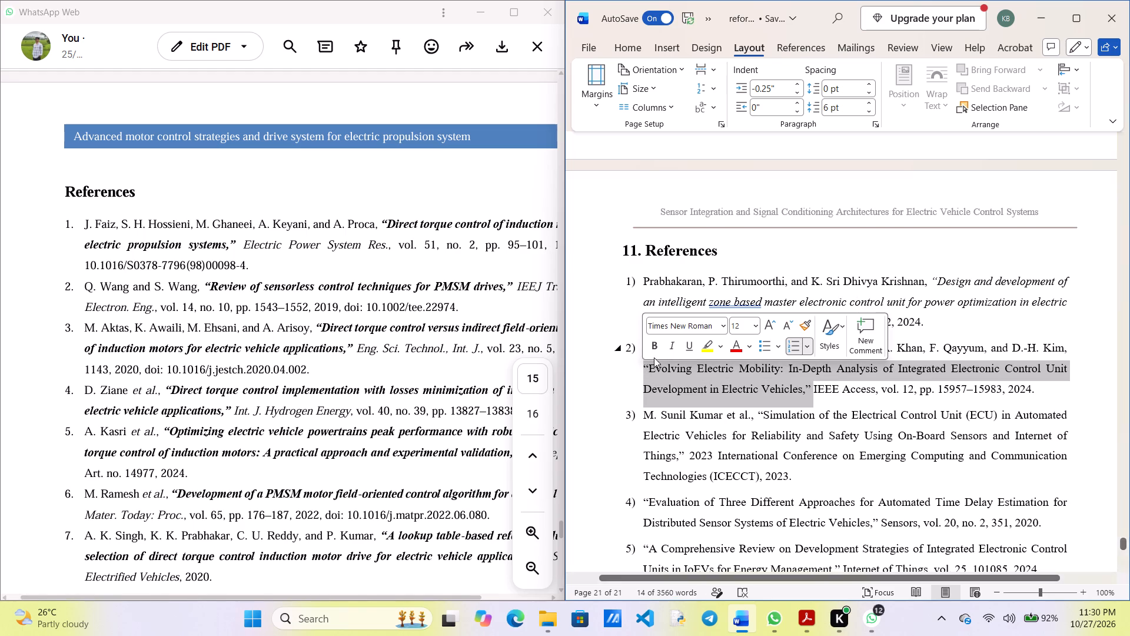
pyautogui.click(670, 343)
pyautogui.click(670, 390)
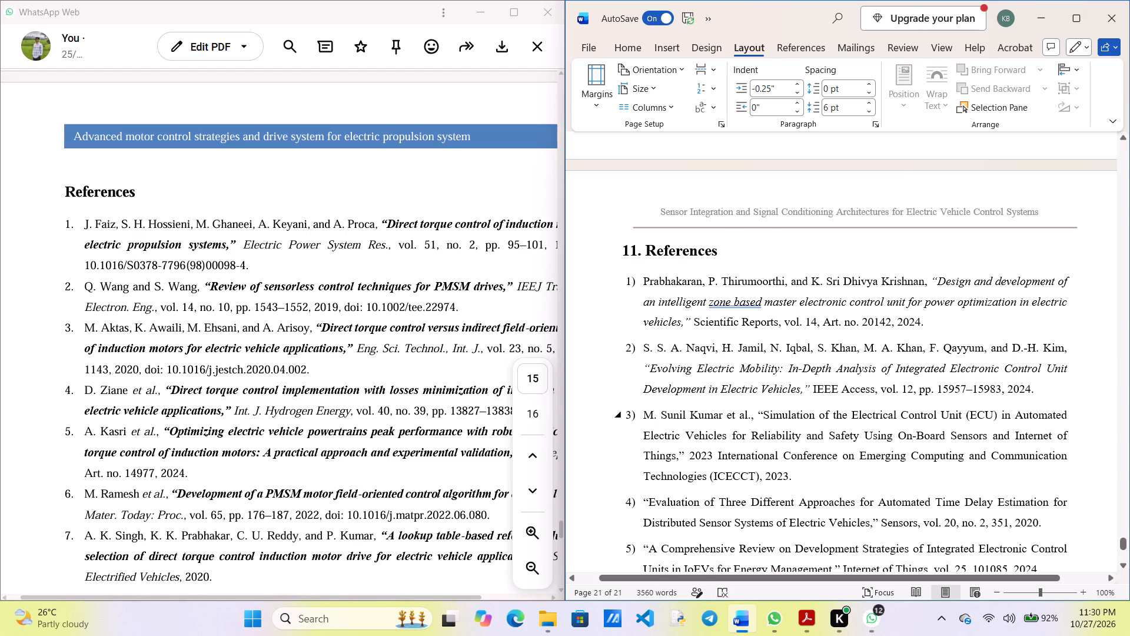
pyautogui.moveTo(680, 459); pyautogui.dragTo(760, 415)
pyautogui.click(785, 394)
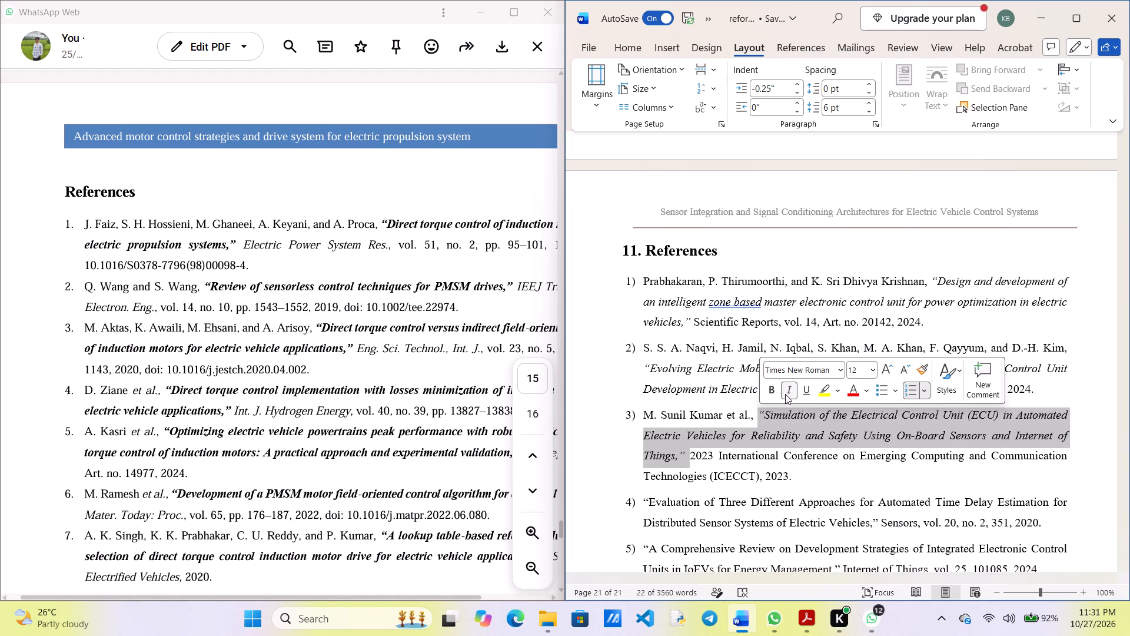
# Italicise the article titles in references 4 and 5, starting after each opening quotation mark.
pyautogui.scroll(-2, 792, 465)
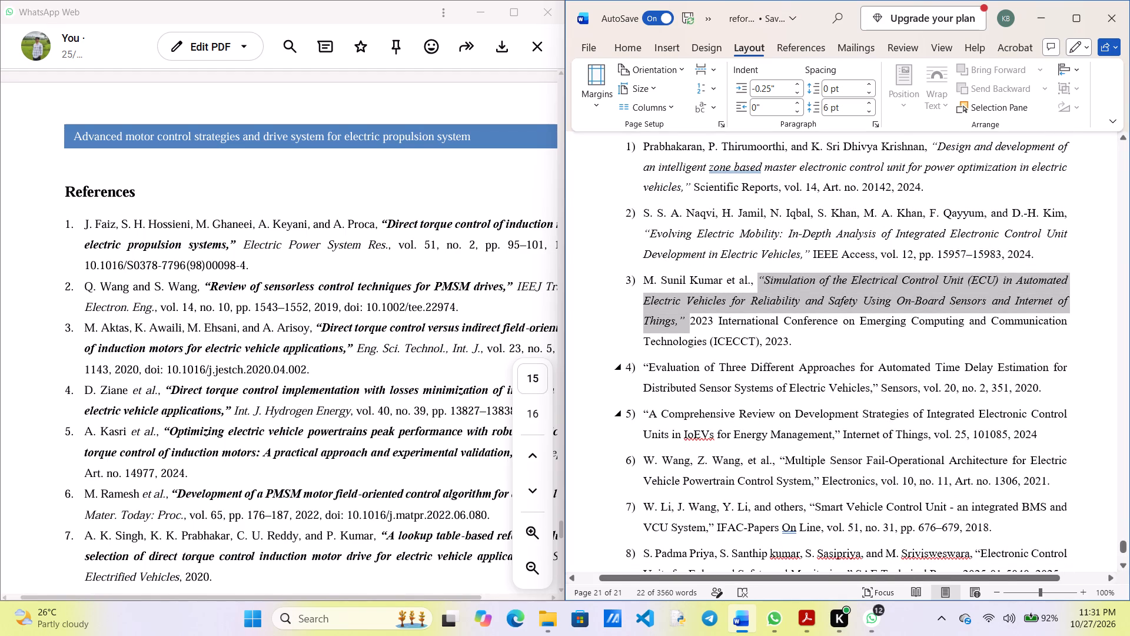
pyautogui.moveTo(650, 375); pyautogui.dragTo(860, 389)
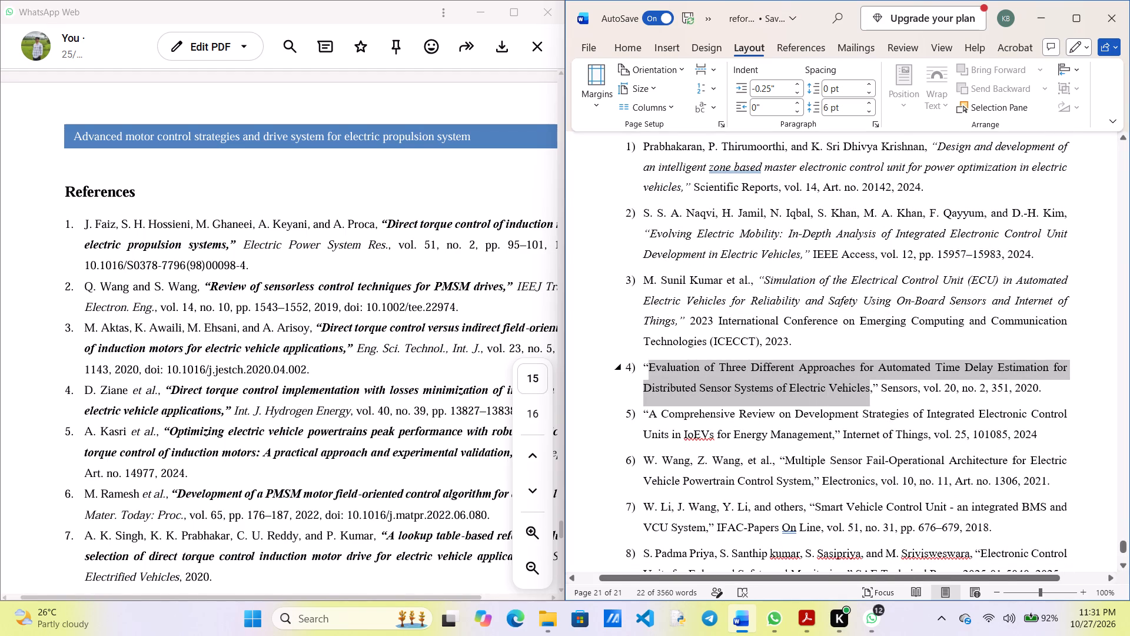
pyautogui.moveTo(860, 389); pyautogui.dragTo(878, 388)
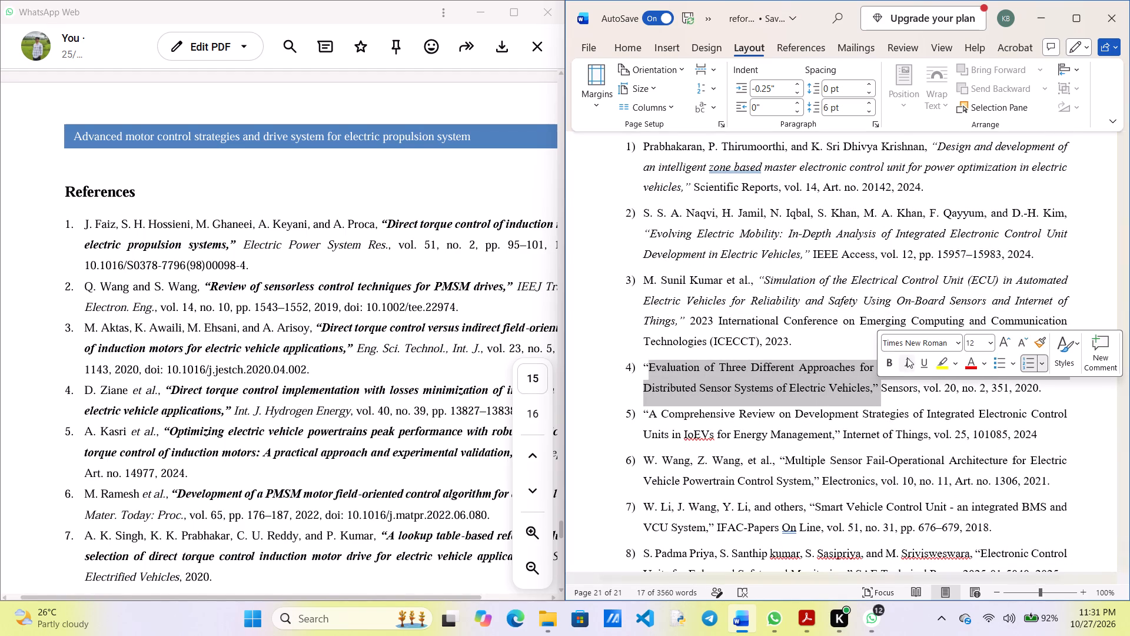
pyautogui.click(907, 357)
pyautogui.scroll(-1, 917, 431)
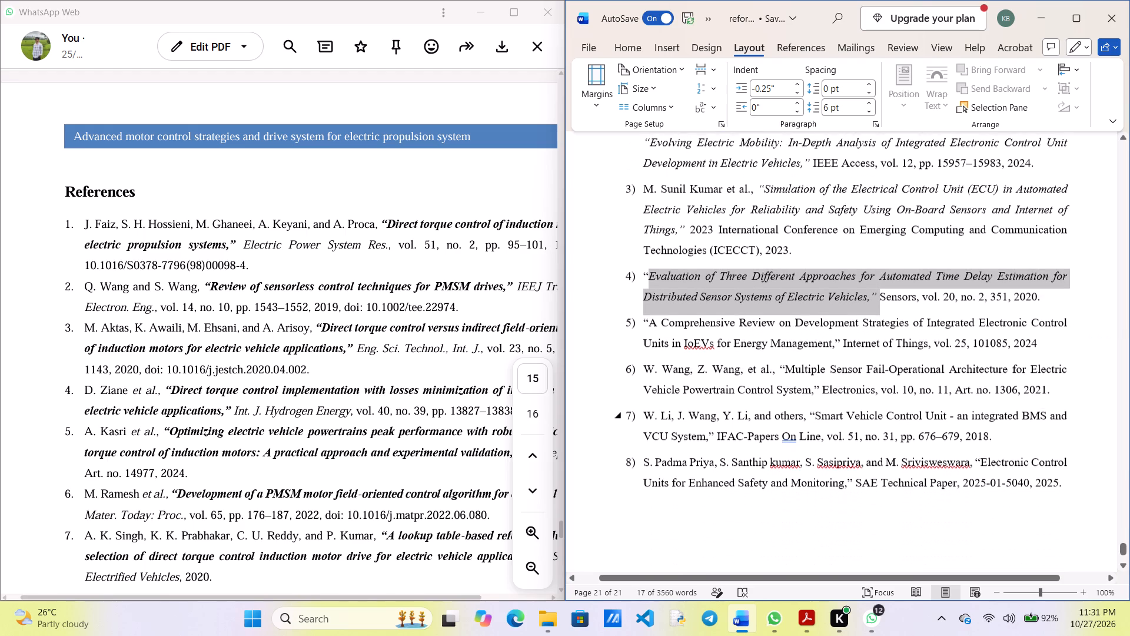
pyautogui.scroll(-2, 917, 431)
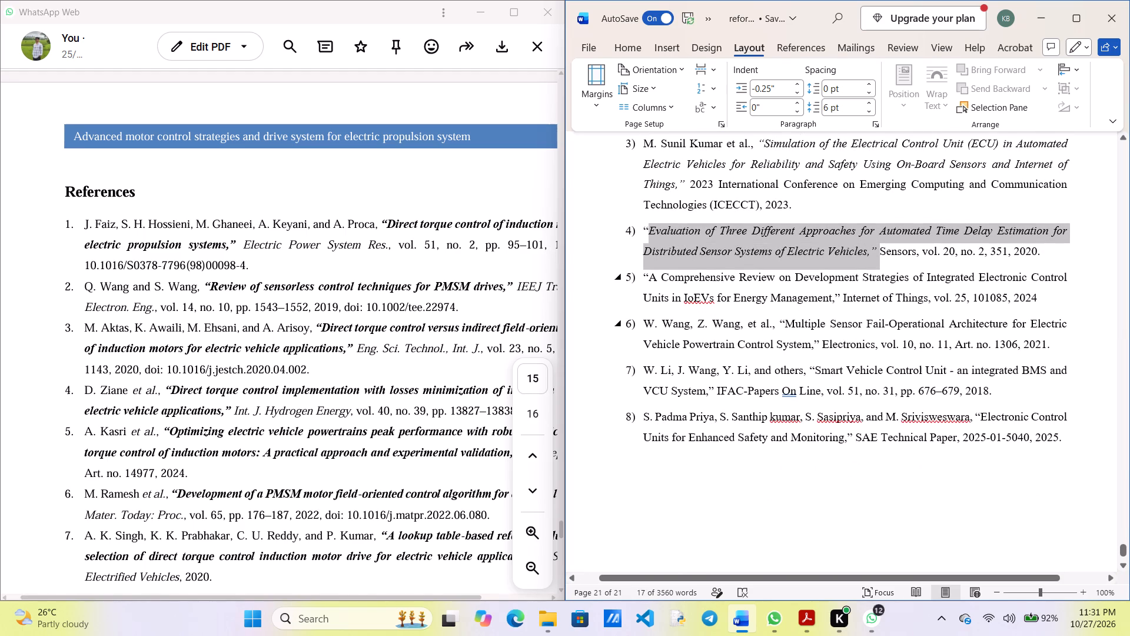
pyautogui.moveTo(647, 274); pyautogui.dragTo(740, 296)
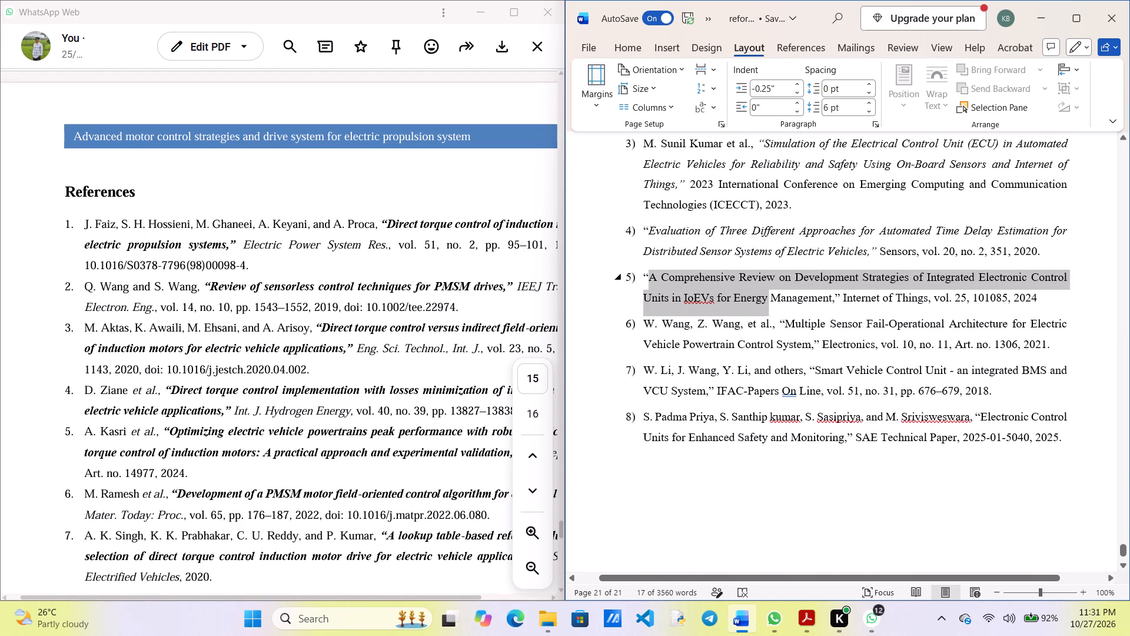
pyautogui.moveTo(740, 296); pyautogui.dragTo(831, 305)
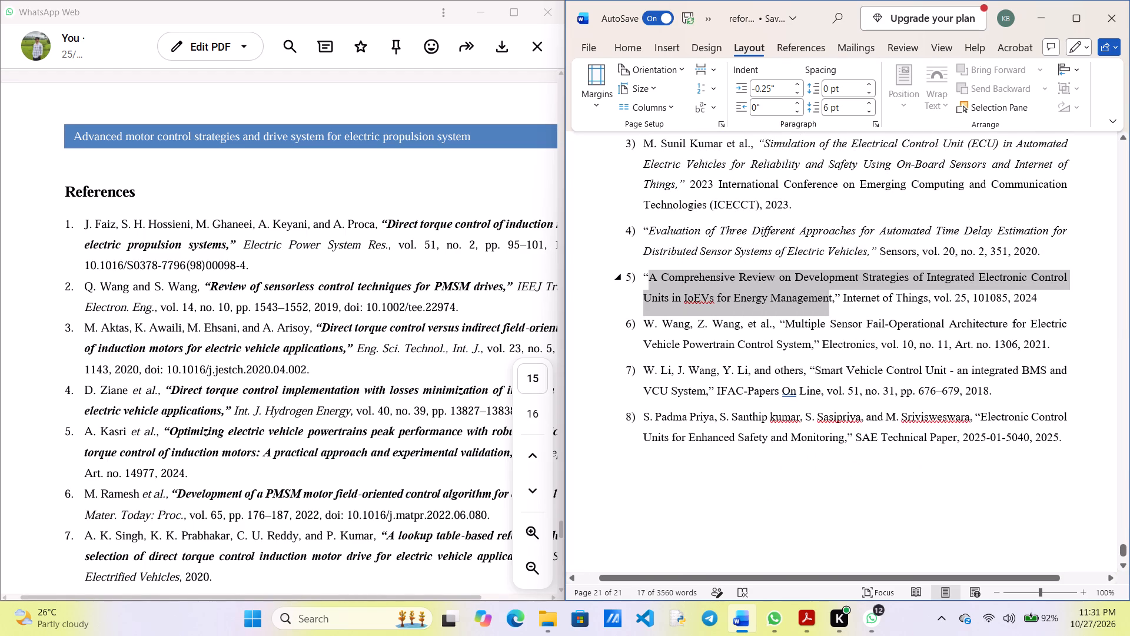
pyautogui.moveTo(831, 305); pyautogui.dragTo(830, 305)
pyautogui.moveTo(830, 305); pyautogui.dragTo(832, 305)
pyautogui.click(858, 288)
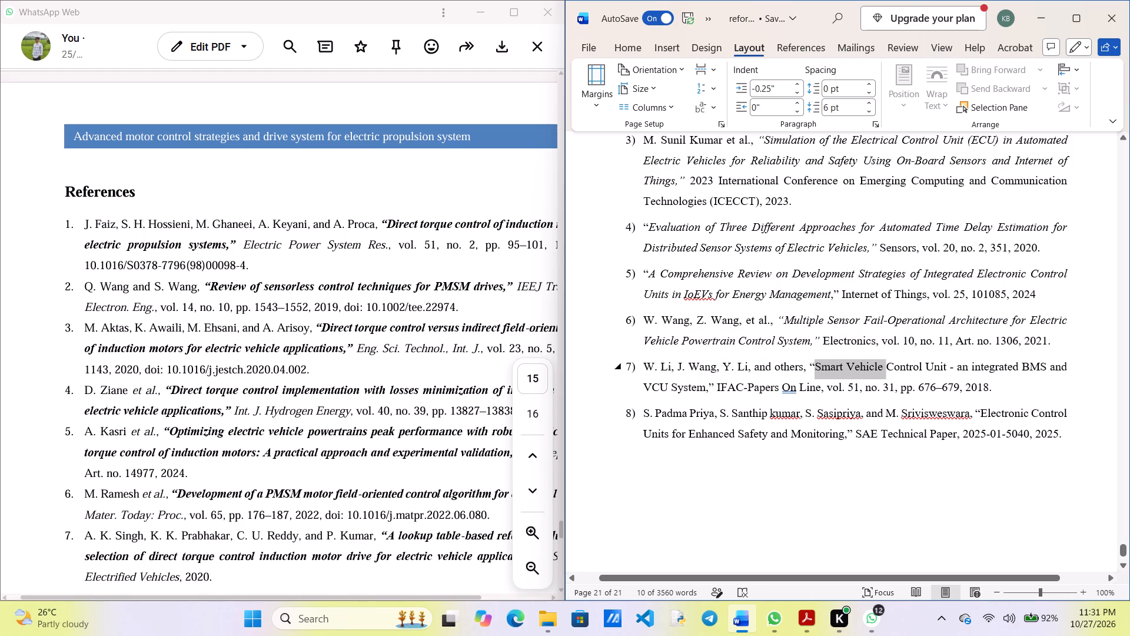
pyautogui.moveTo(859, 375); pyautogui.dragTo(713, 396)
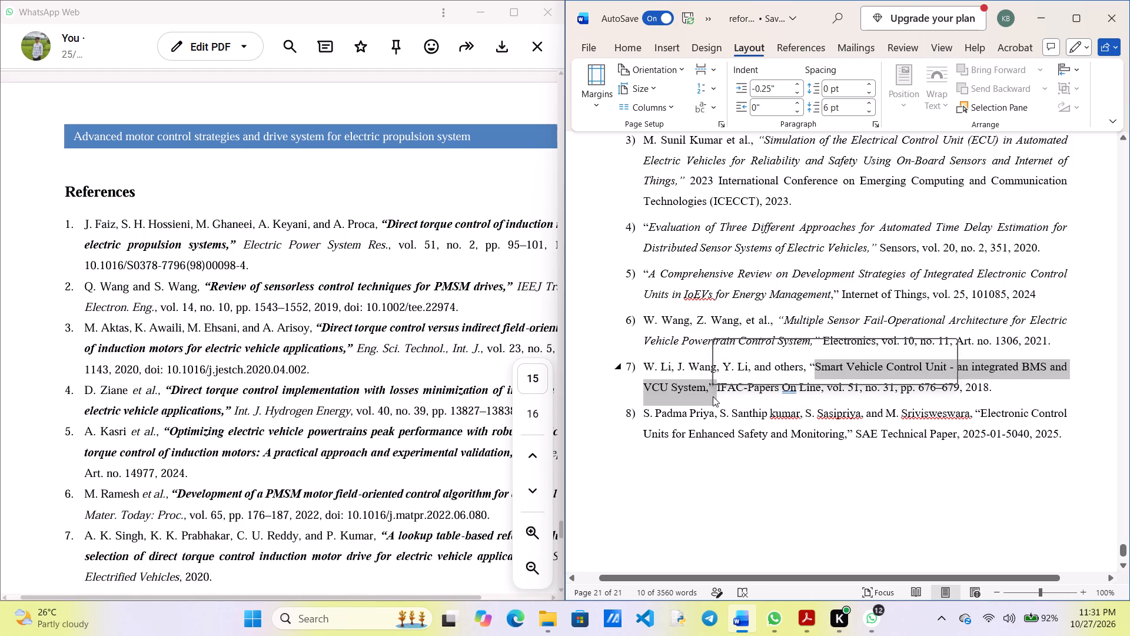
pyautogui.click(744, 368)
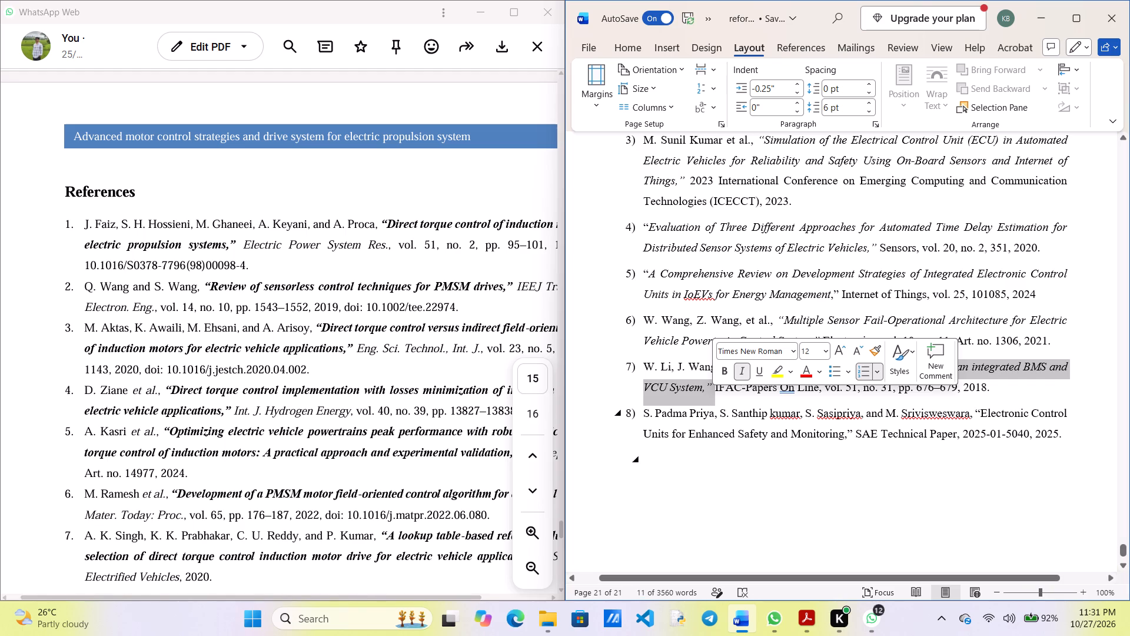
# Italicise the quoted article title in reference 8, “Electronic Control Units for Enhanced Safety and Monitoring,” through its closing quotation mark.
pyautogui.moveTo(845, 432); pyautogui.dragTo(955, 416)
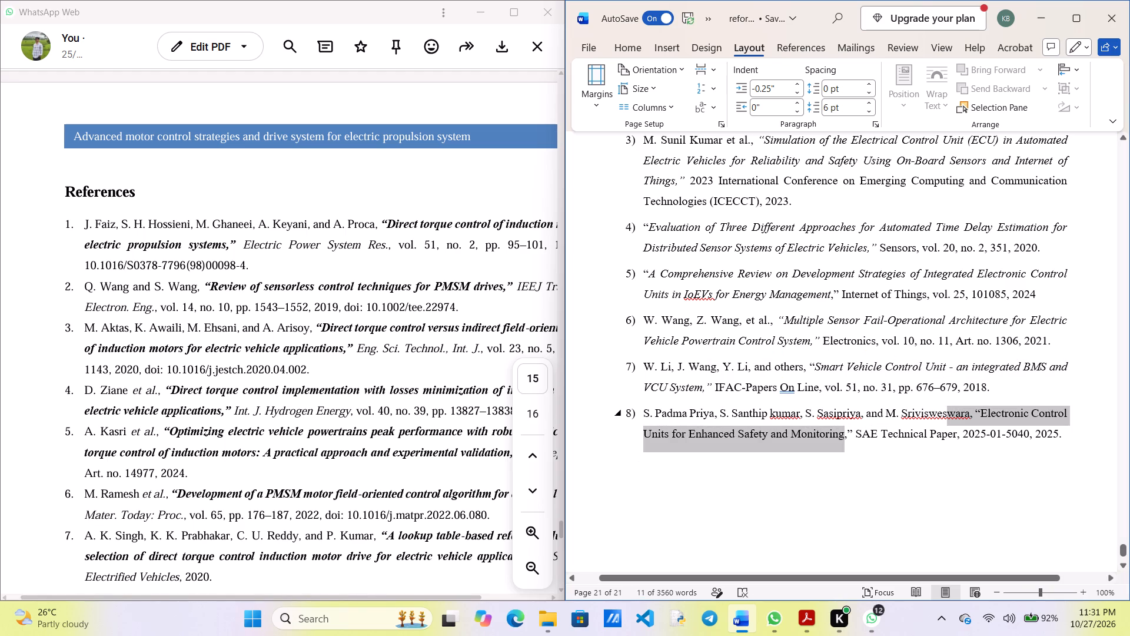
pyautogui.moveTo(955, 416); pyautogui.dragTo(1012, 419)
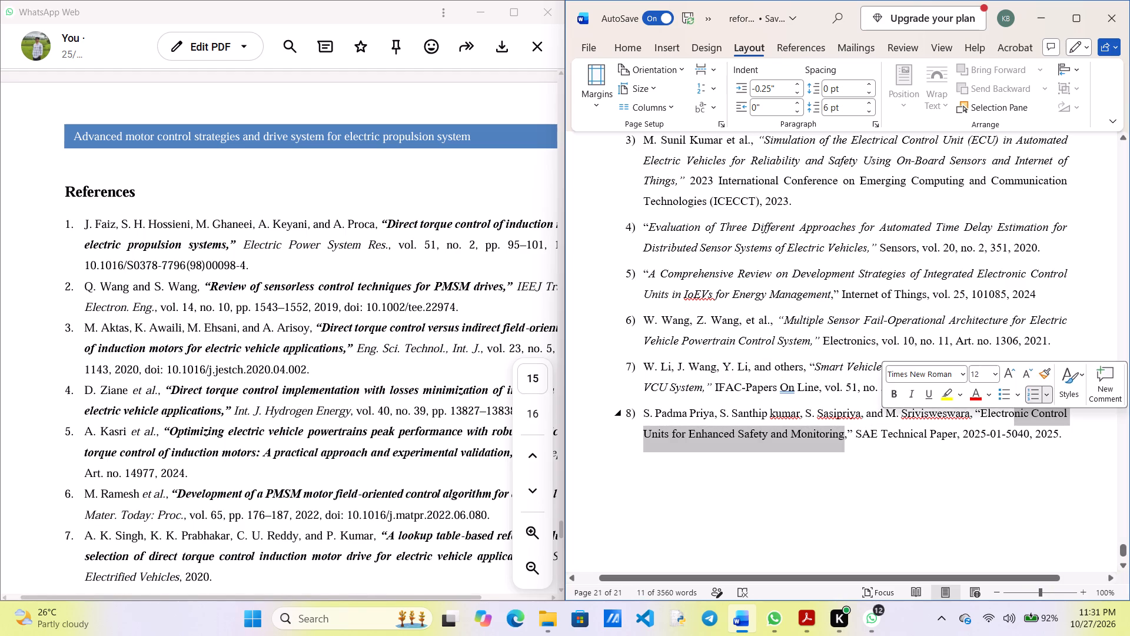
pyautogui.click(950, 469)
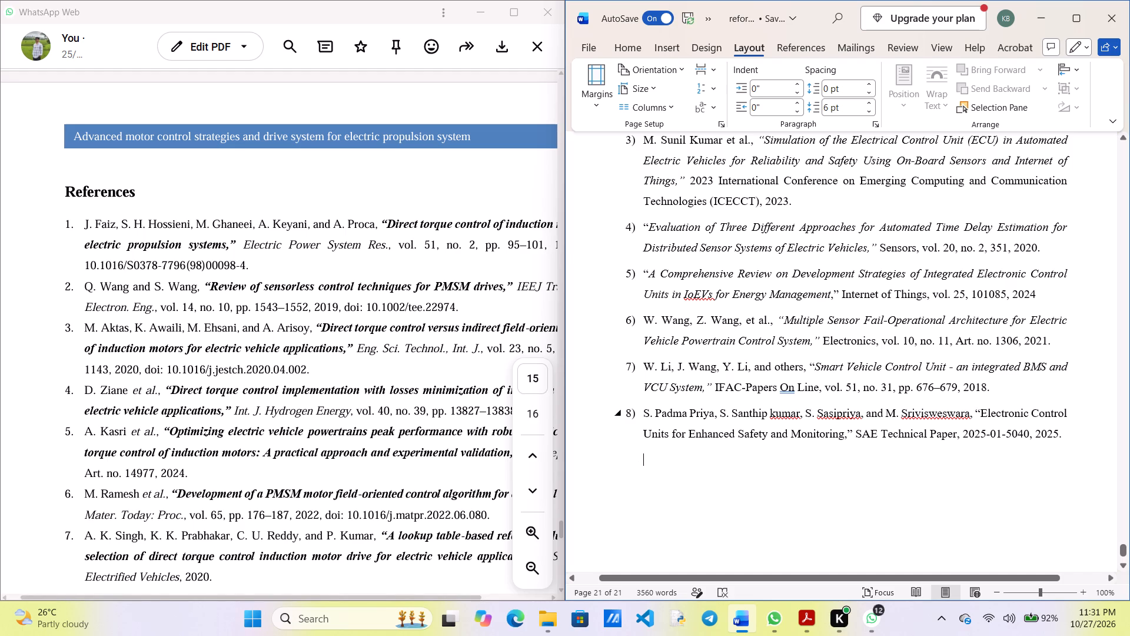
pyautogui.moveTo(854, 439); pyautogui.dragTo(866, 413)
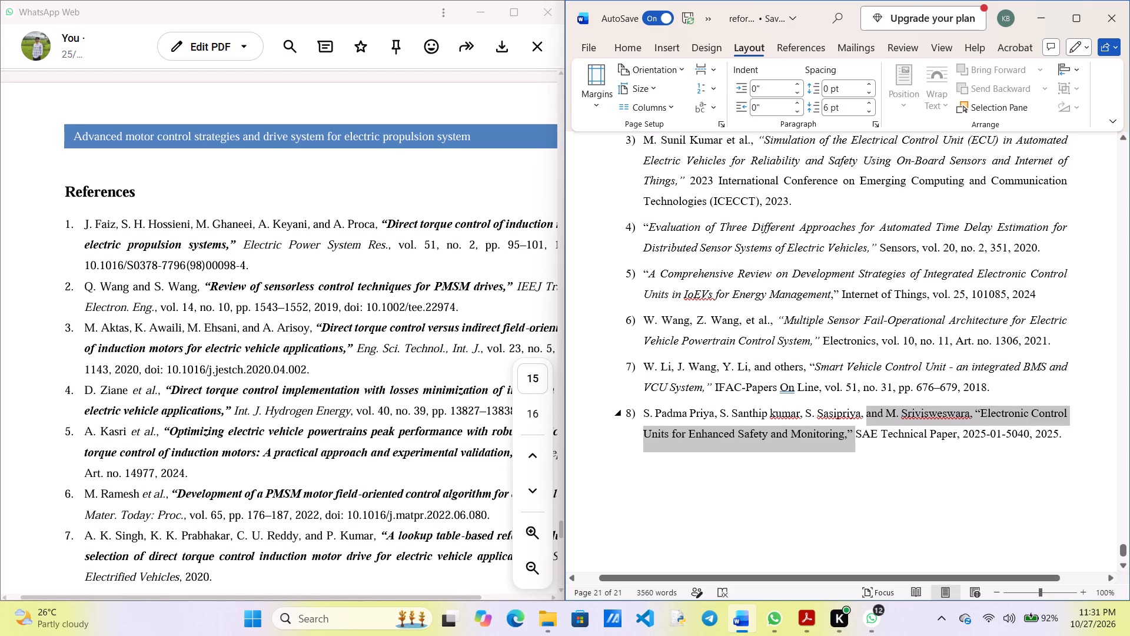
# Italicise the quoted title "Electronic Control Units for Enhanced Safety and Monitoring," in reference 8.
pyautogui.moveTo(866, 413); pyautogui.dragTo(976, 415)
pyautogui.click(910, 392)
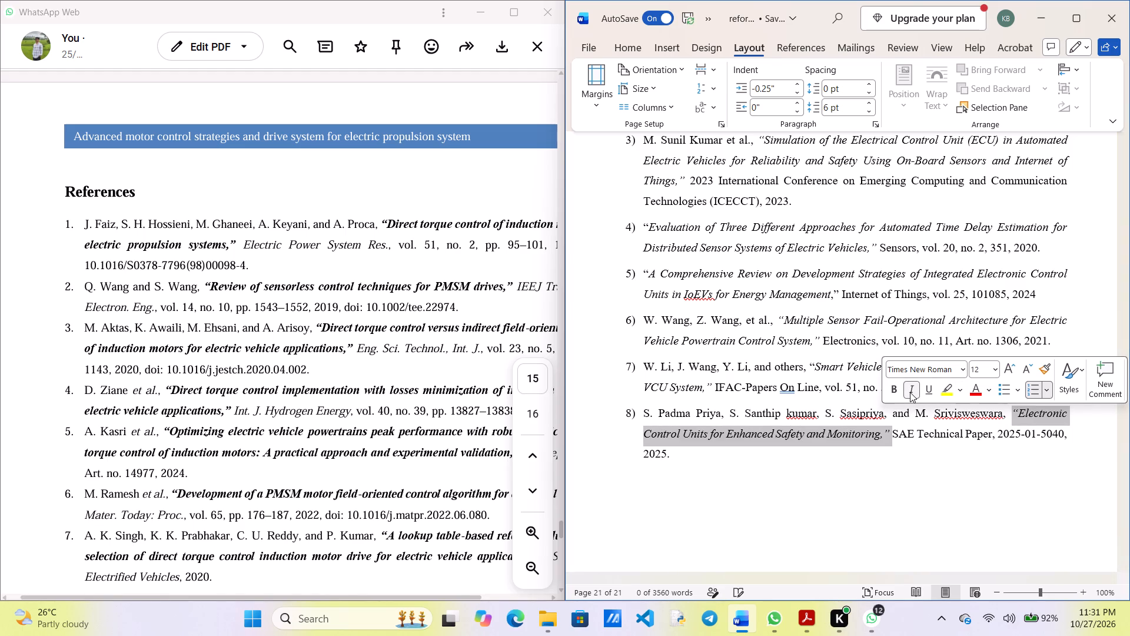
pyautogui.click(761, 476)
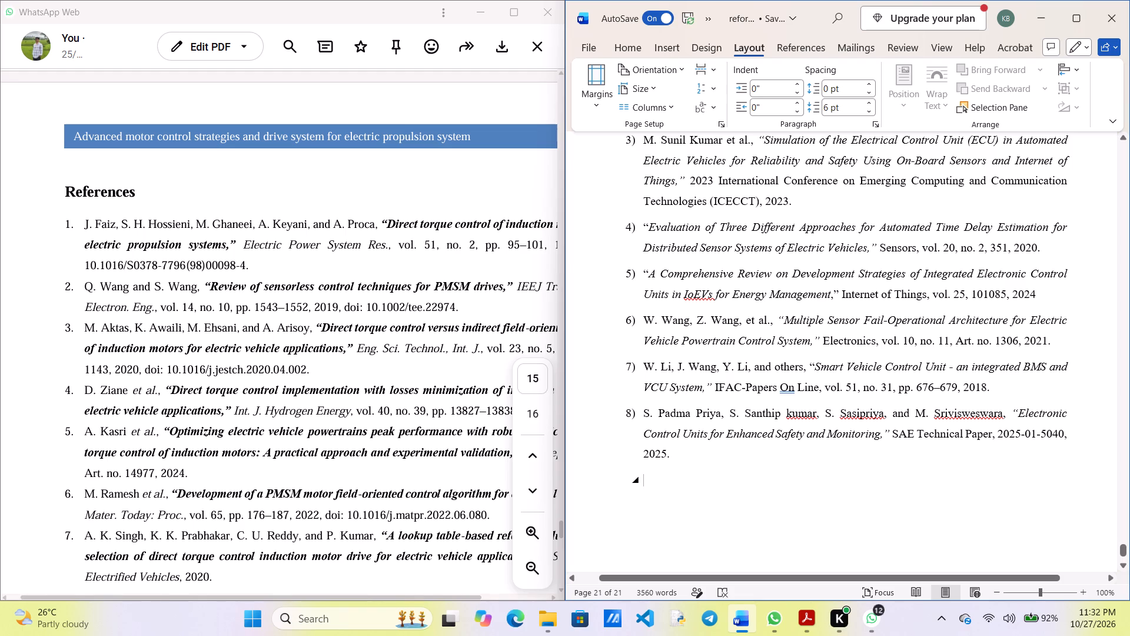
# Examine the formatted reference list and the Conclusion and Result sections back to the start of page 19.
pyautogui.scroll(1, 761, 476)
pyautogui.scroll(-1, 761, 476)
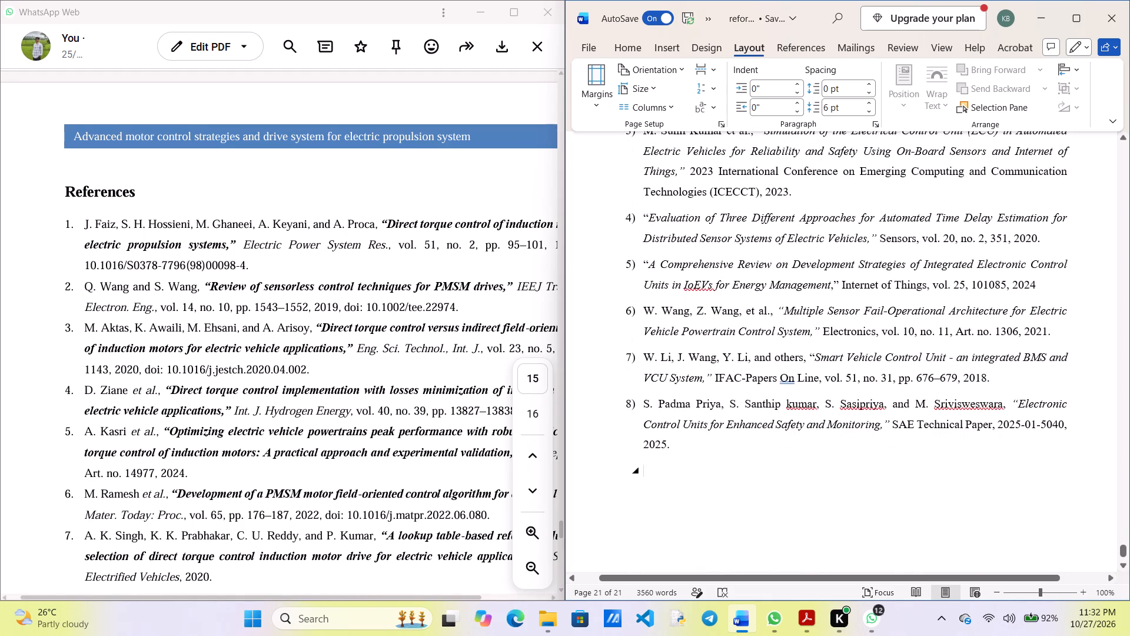
pyautogui.scroll(1, 761, 476)
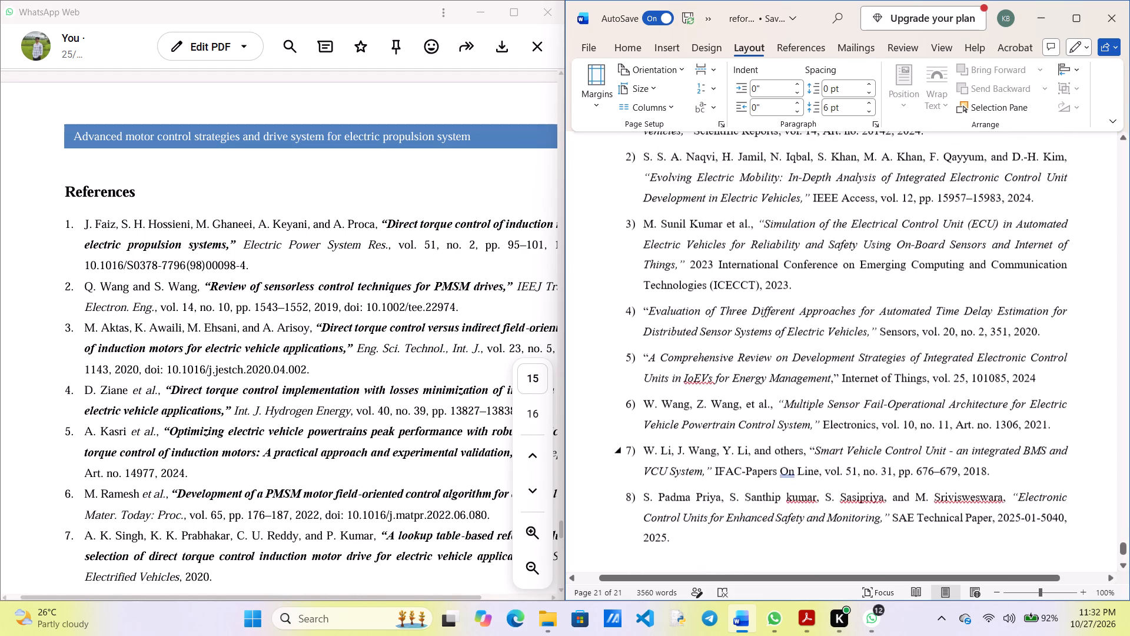
pyautogui.scroll(4, 761, 476)
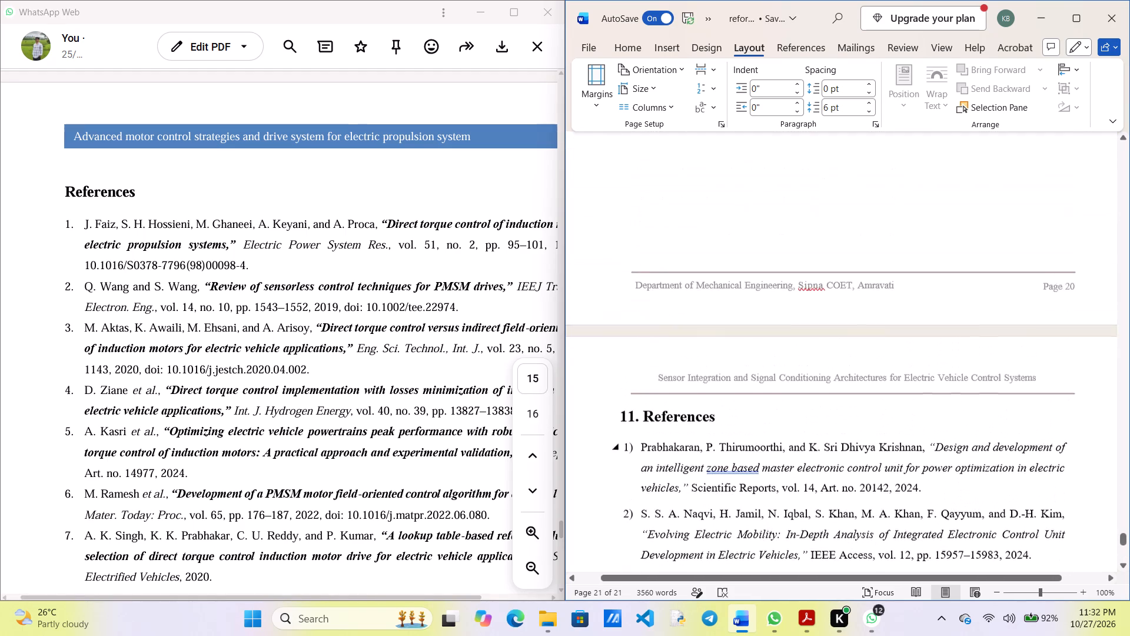
pyautogui.scroll(3, 761, 476)
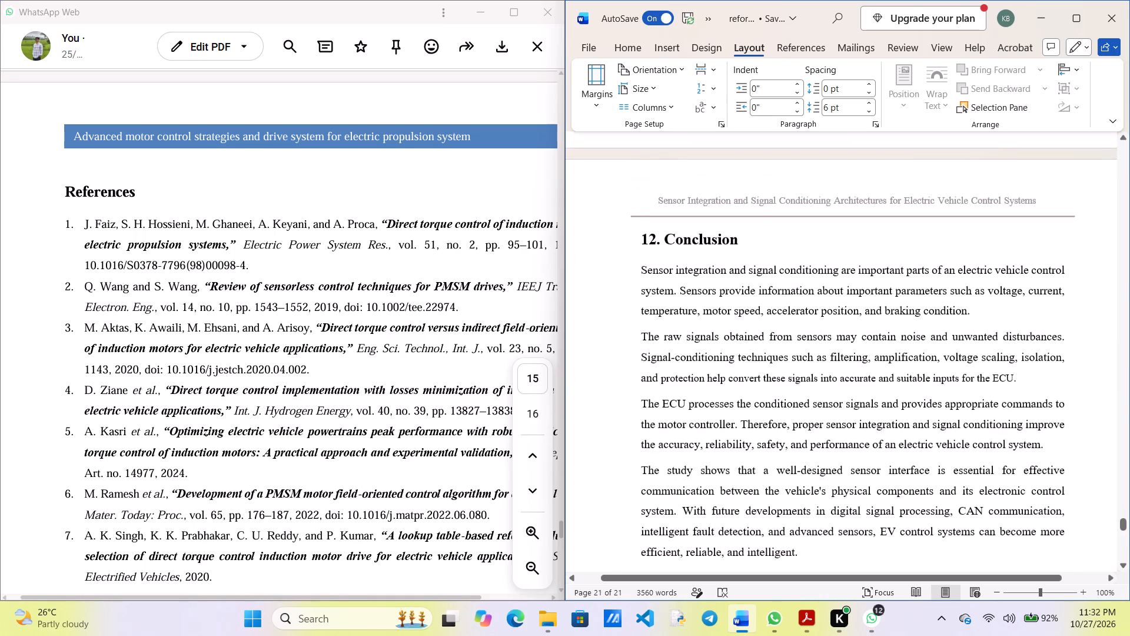
pyautogui.scroll(3, 761, 476)
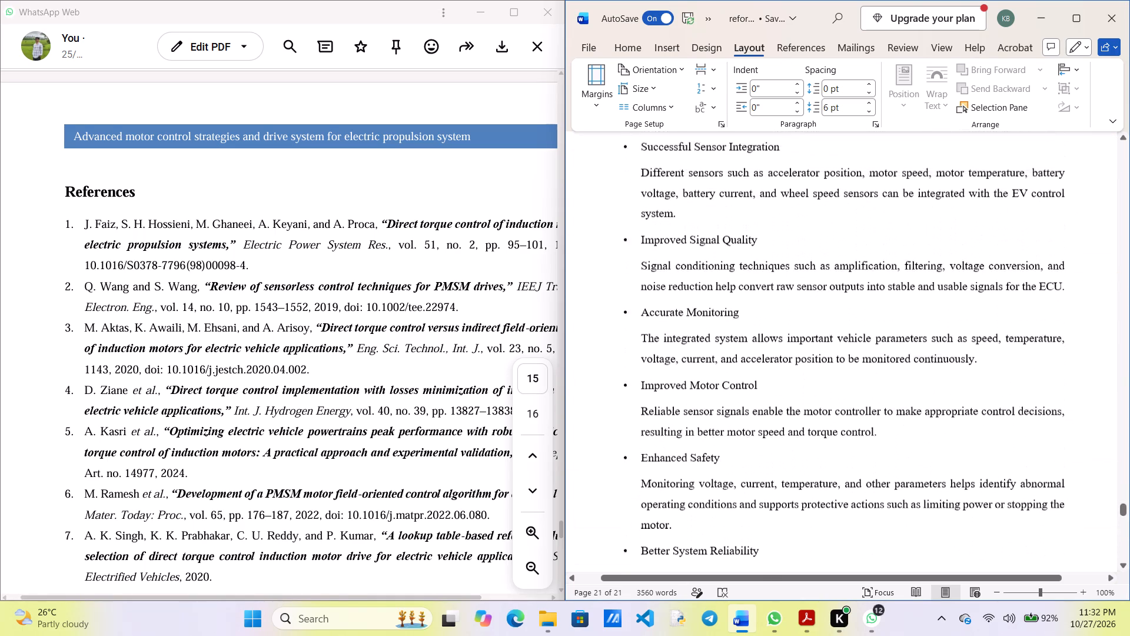
pyautogui.scroll(2, 761, 476)
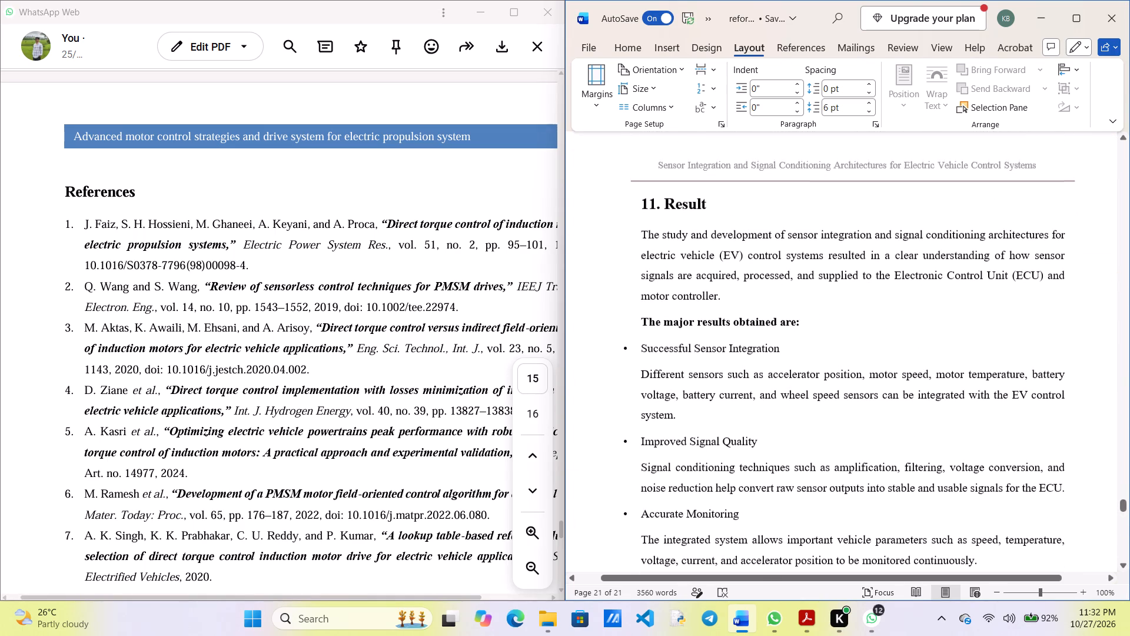
pyautogui.scroll(1, 674, 268)
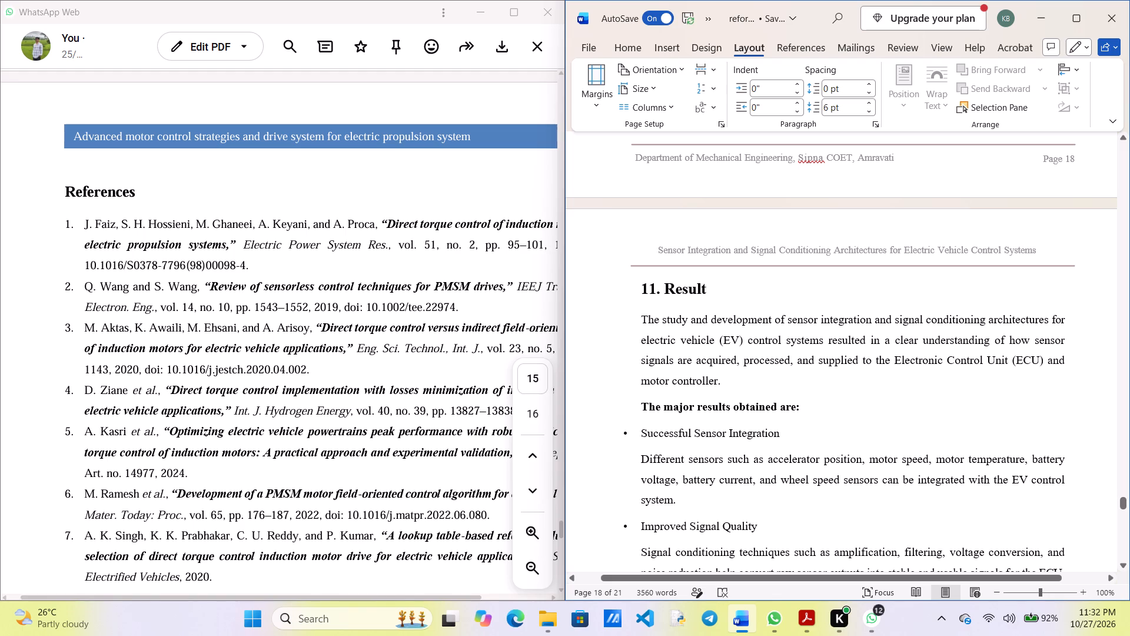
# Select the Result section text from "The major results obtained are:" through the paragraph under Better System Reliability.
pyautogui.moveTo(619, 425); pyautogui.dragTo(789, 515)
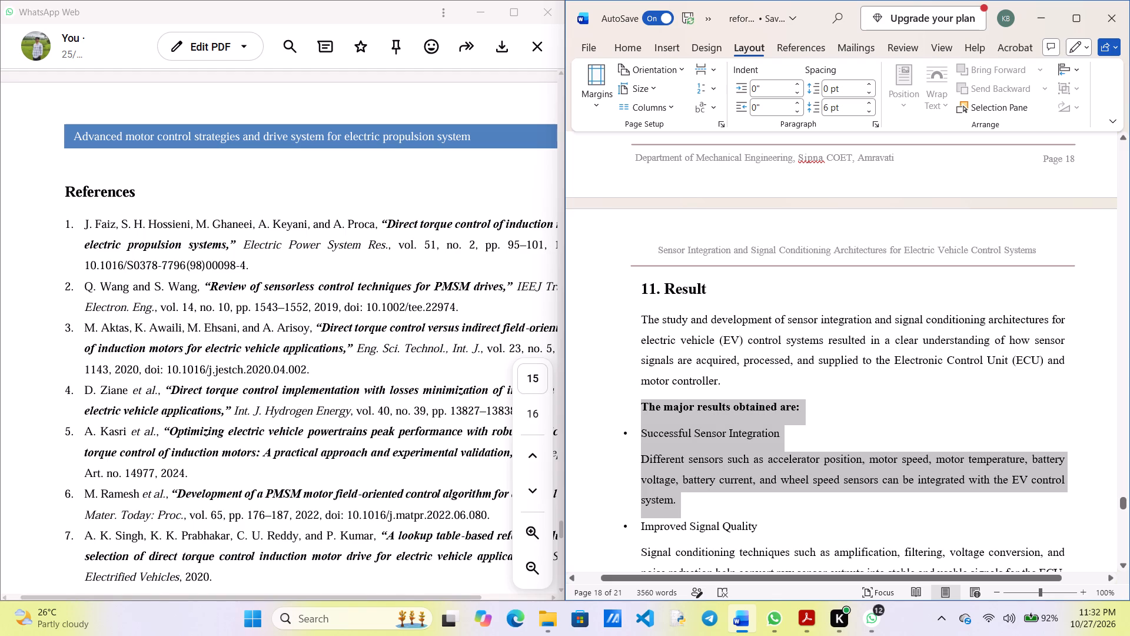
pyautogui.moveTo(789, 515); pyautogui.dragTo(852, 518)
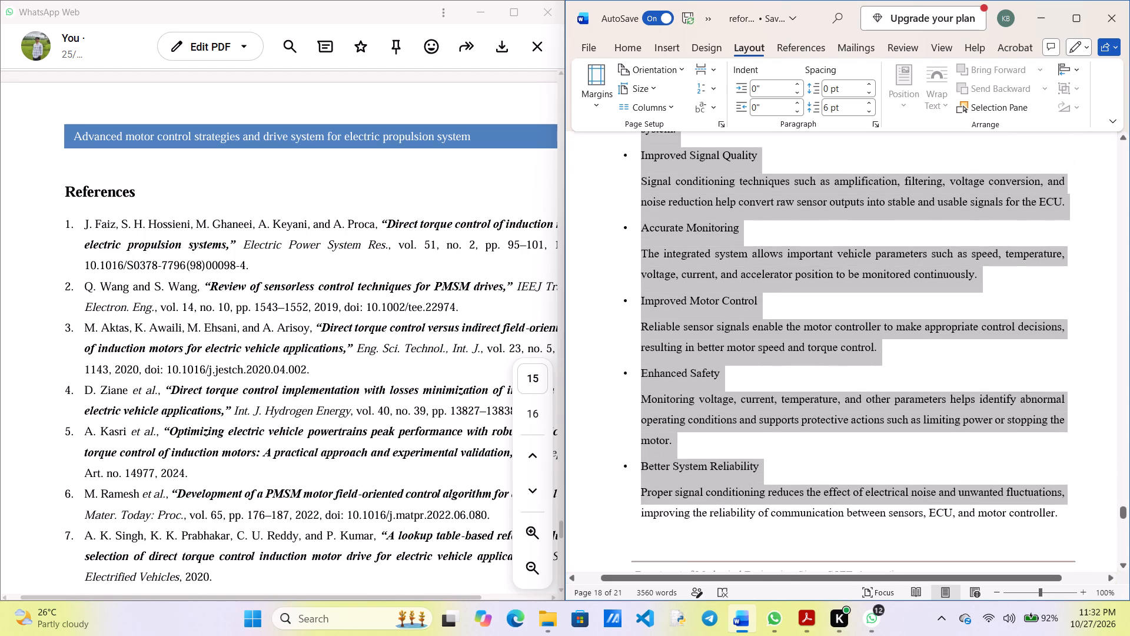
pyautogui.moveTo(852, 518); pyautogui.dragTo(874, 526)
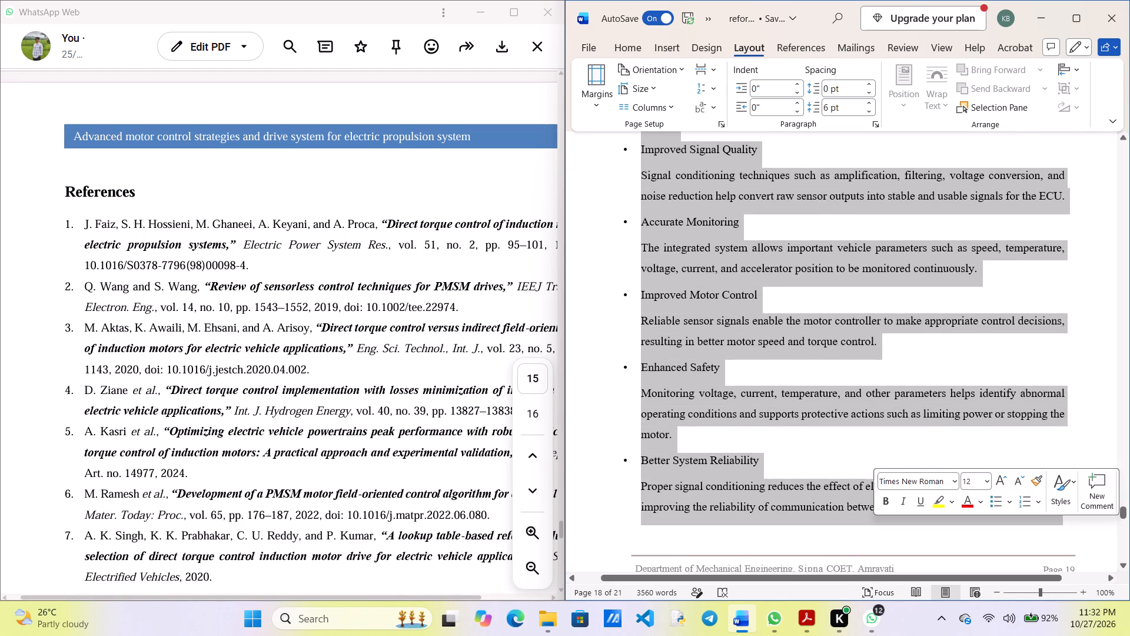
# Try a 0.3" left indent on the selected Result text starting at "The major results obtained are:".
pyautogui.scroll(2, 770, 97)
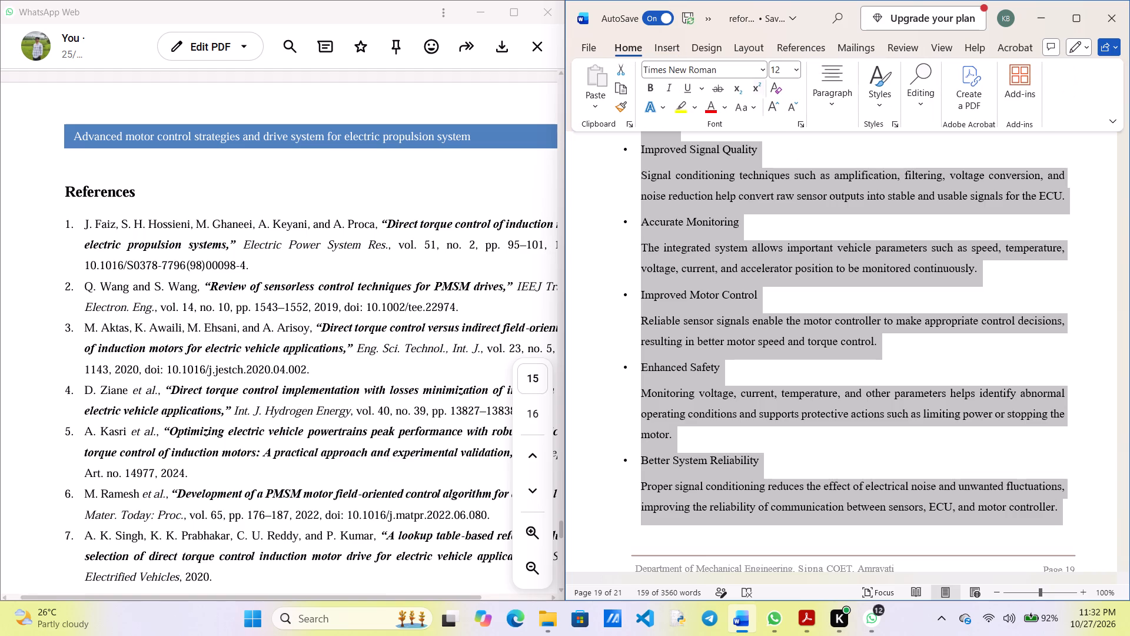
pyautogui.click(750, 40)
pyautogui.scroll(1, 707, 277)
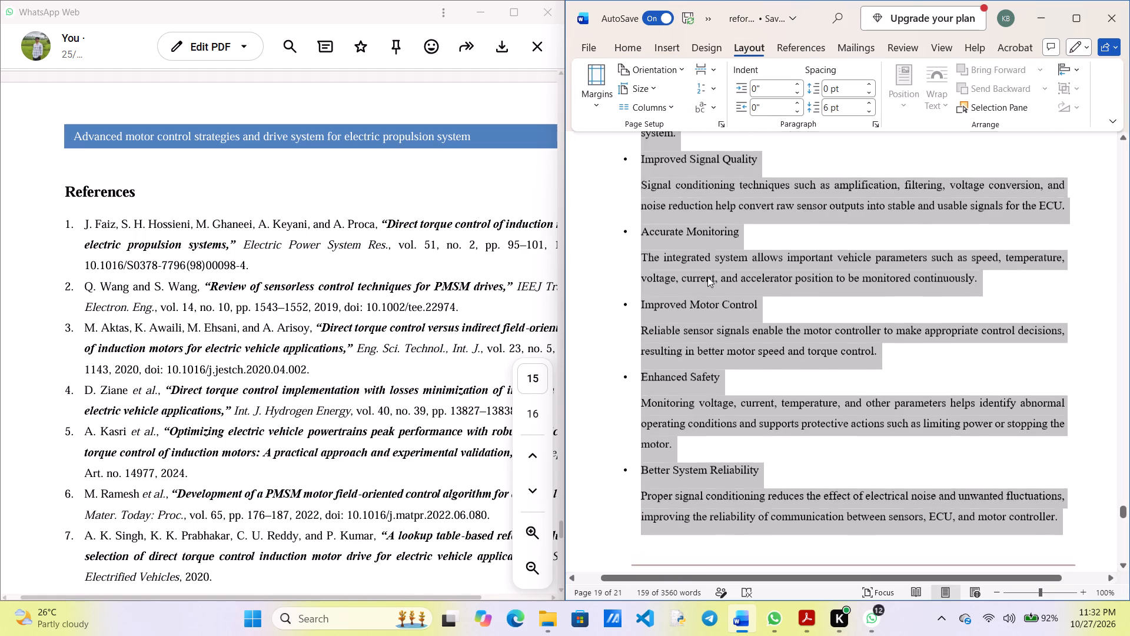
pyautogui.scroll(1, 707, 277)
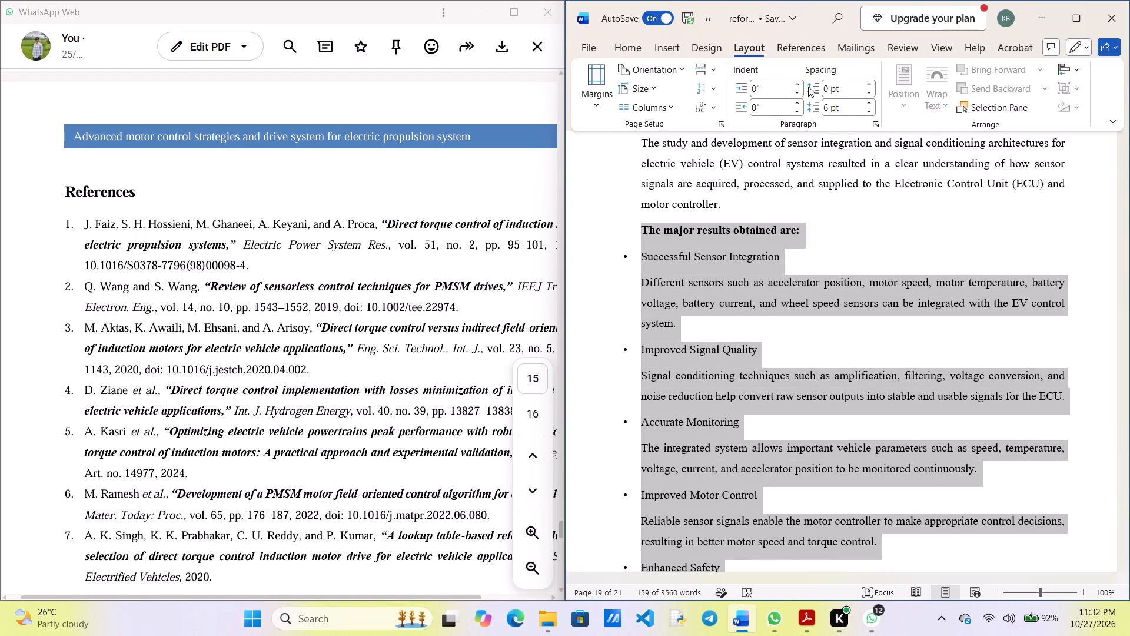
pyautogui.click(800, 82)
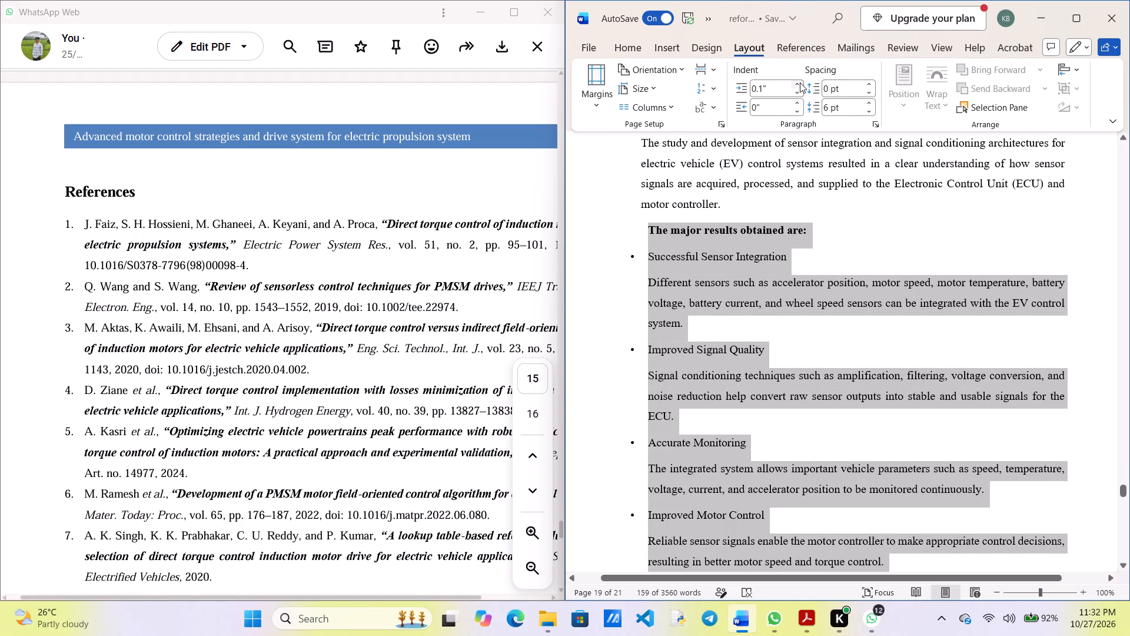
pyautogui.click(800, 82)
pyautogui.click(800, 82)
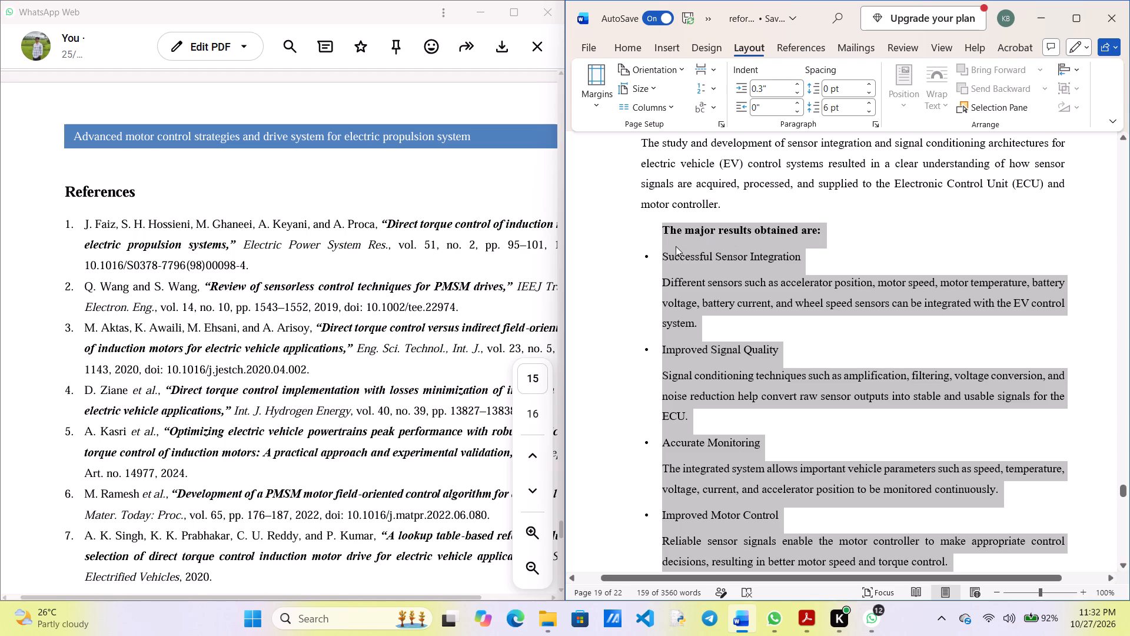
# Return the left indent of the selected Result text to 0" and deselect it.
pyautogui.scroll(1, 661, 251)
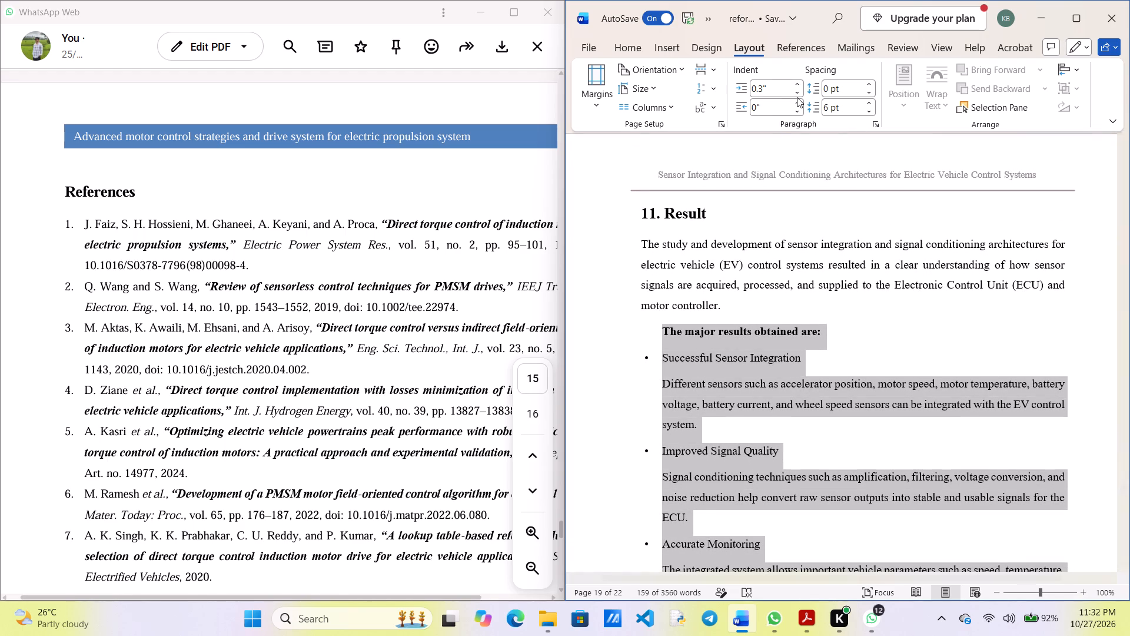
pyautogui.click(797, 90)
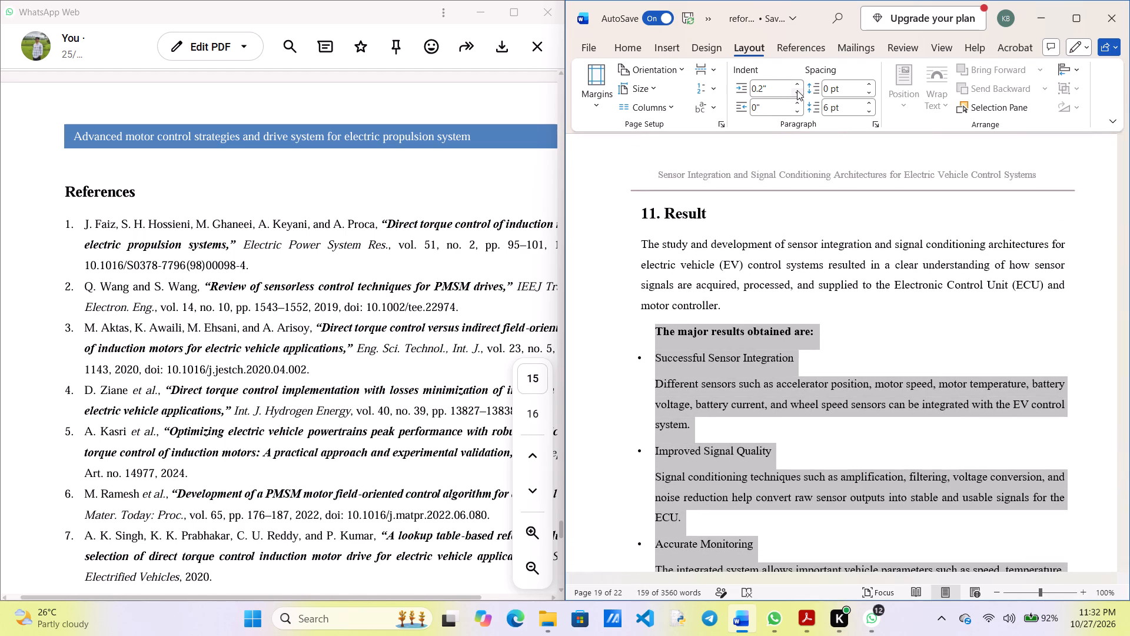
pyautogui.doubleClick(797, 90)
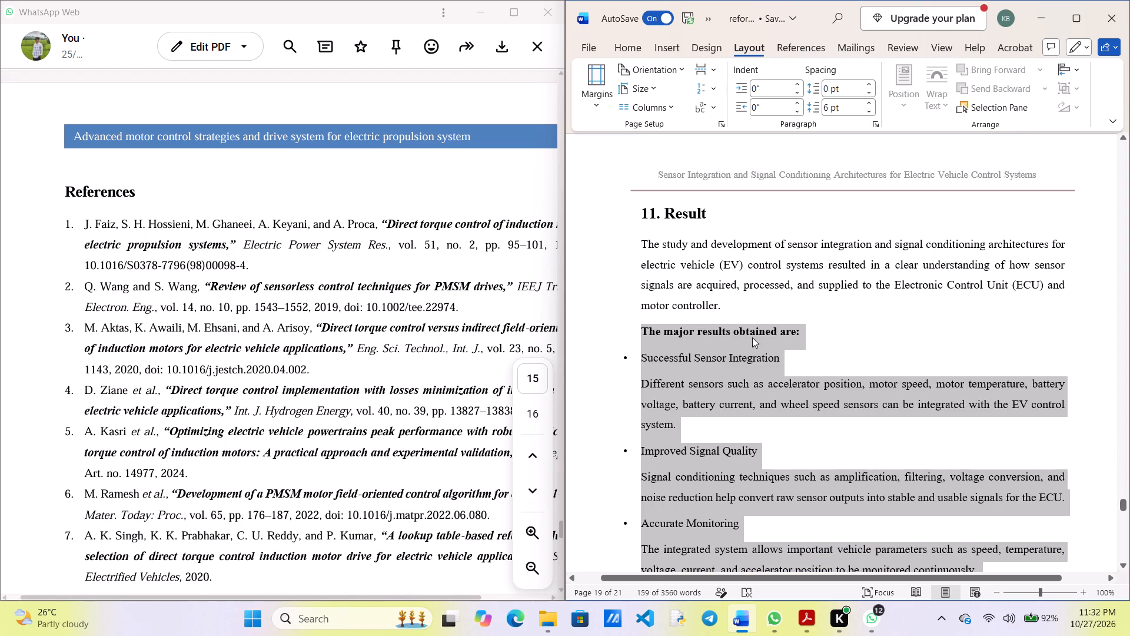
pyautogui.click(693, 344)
# Examine heading and paragraph alignment from the Result section back through Future Scope, Applications and Signal Conditioning to the Sensor Integration pages.
pyautogui.scroll(-1, 693, 344)
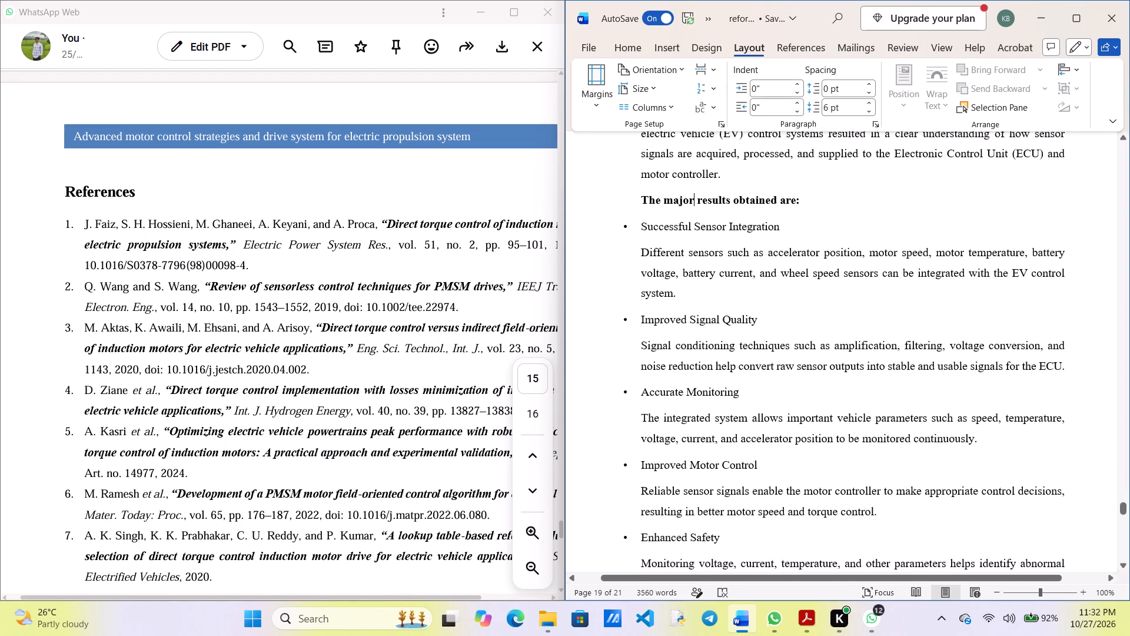
pyautogui.scroll(2, 666, 264)
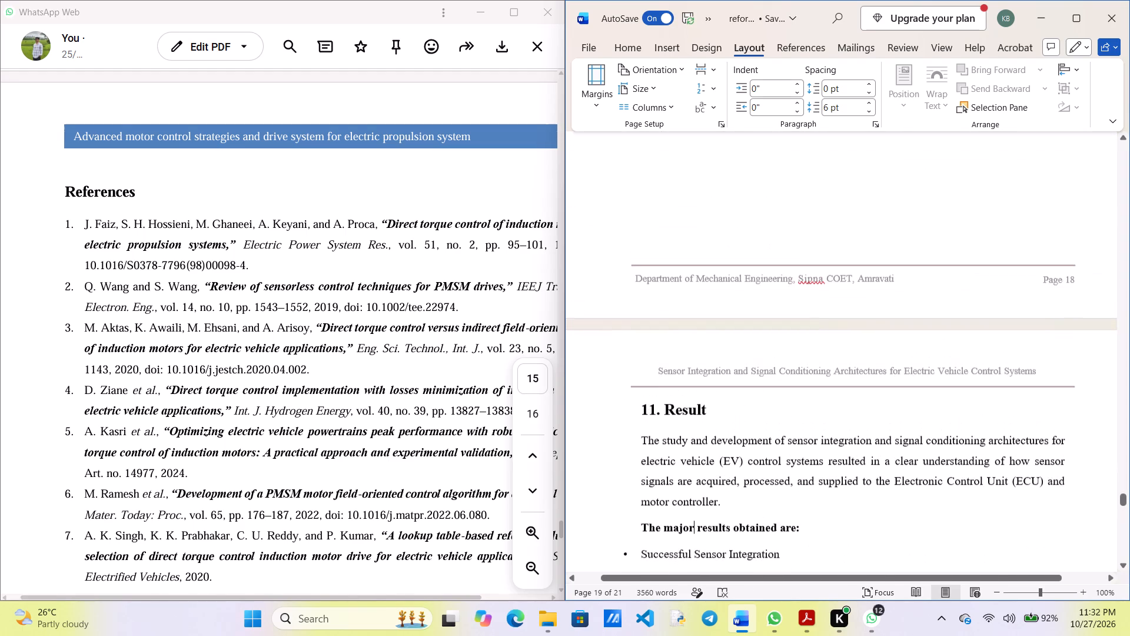
pyautogui.scroll(1, 666, 264)
pyautogui.scroll(-1, 666, 264)
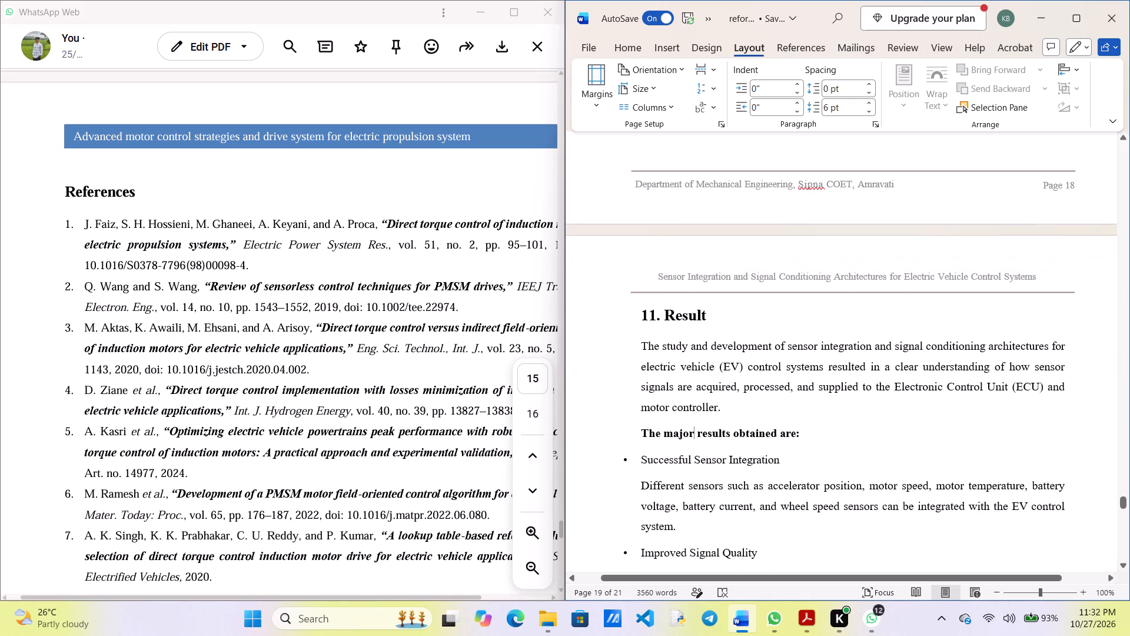
pyautogui.scroll(-1, 694, 537)
pyautogui.scroll(1, 662, 445)
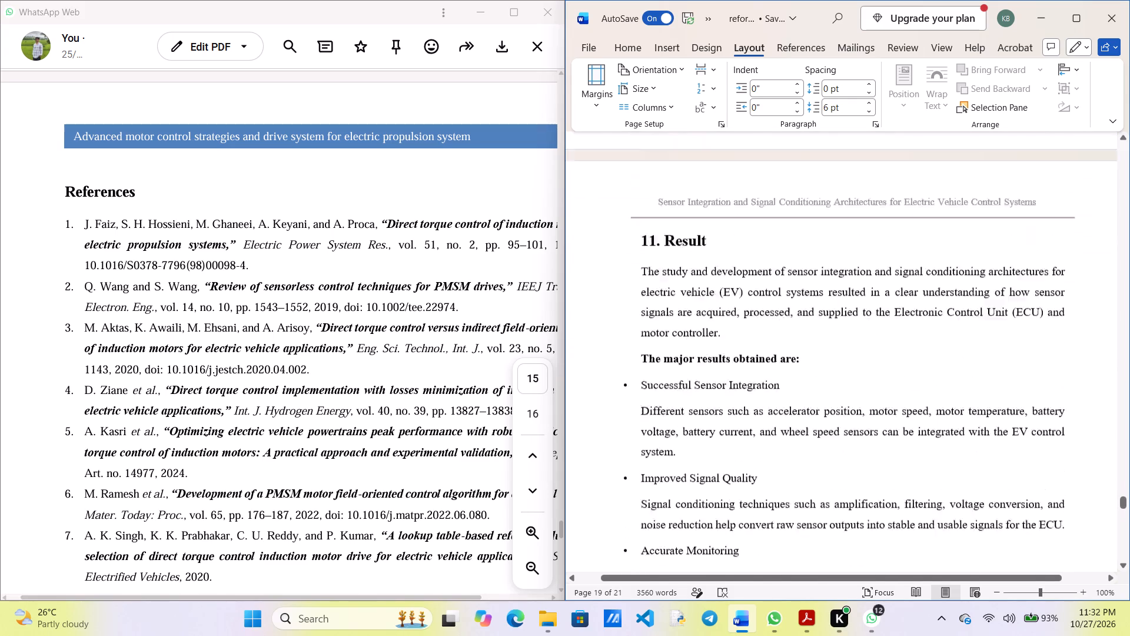
pyautogui.scroll(2, 662, 445)
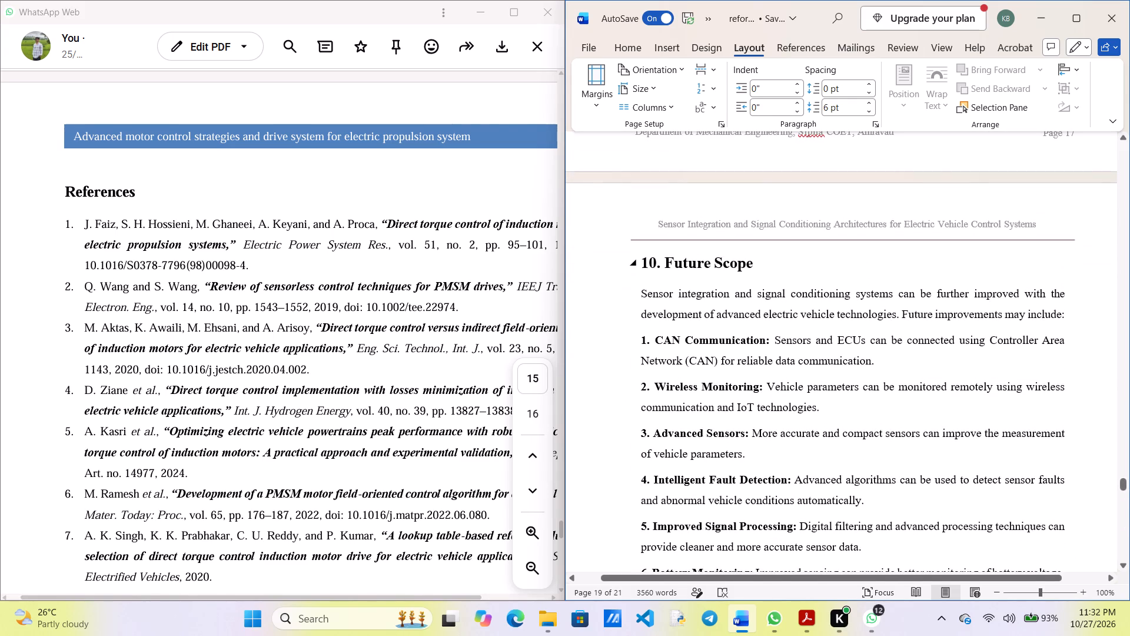
pyautogui.scroll(2, 649, 444)
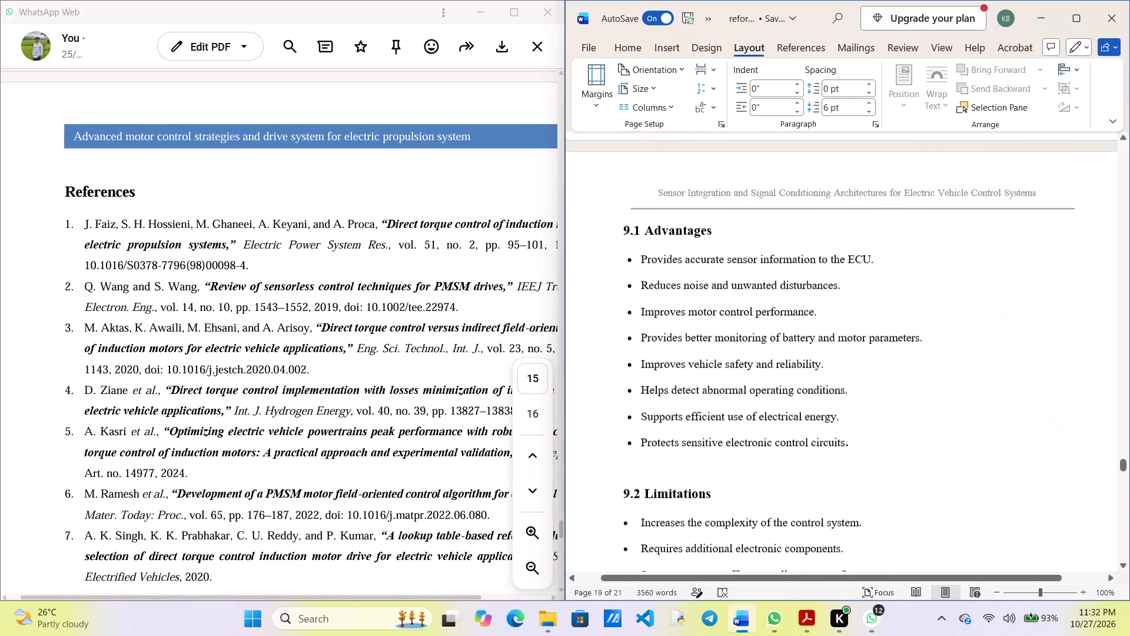
pyautogui.scroll(2, 684, 511)
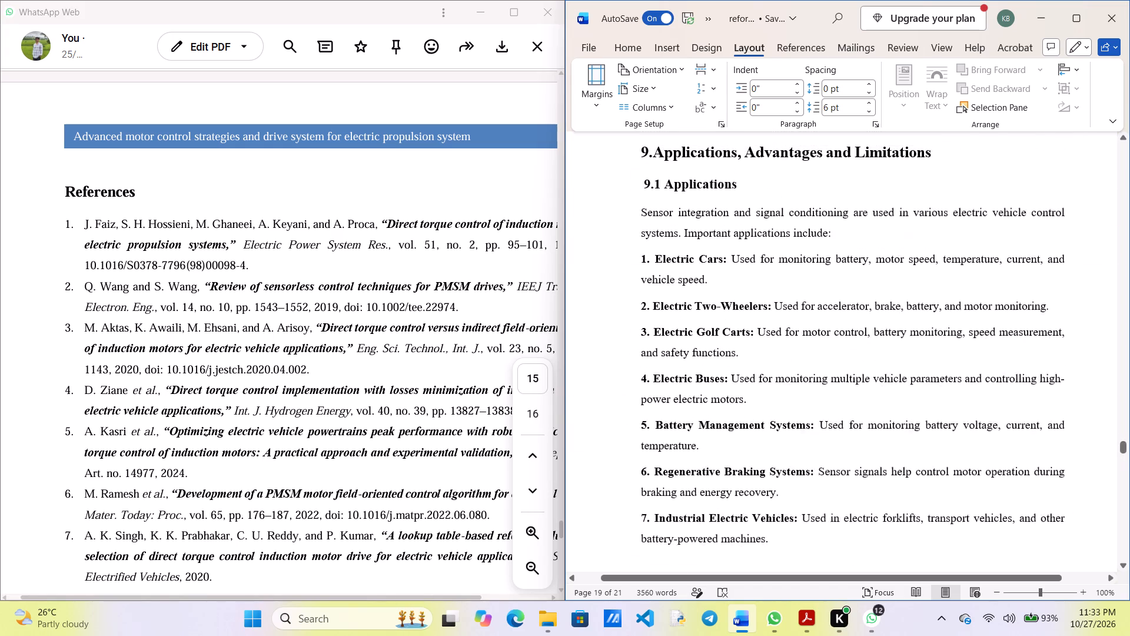
pyautogui.scroll(1, 684, 511)
pyautogui.scroll(1, 729, 477)
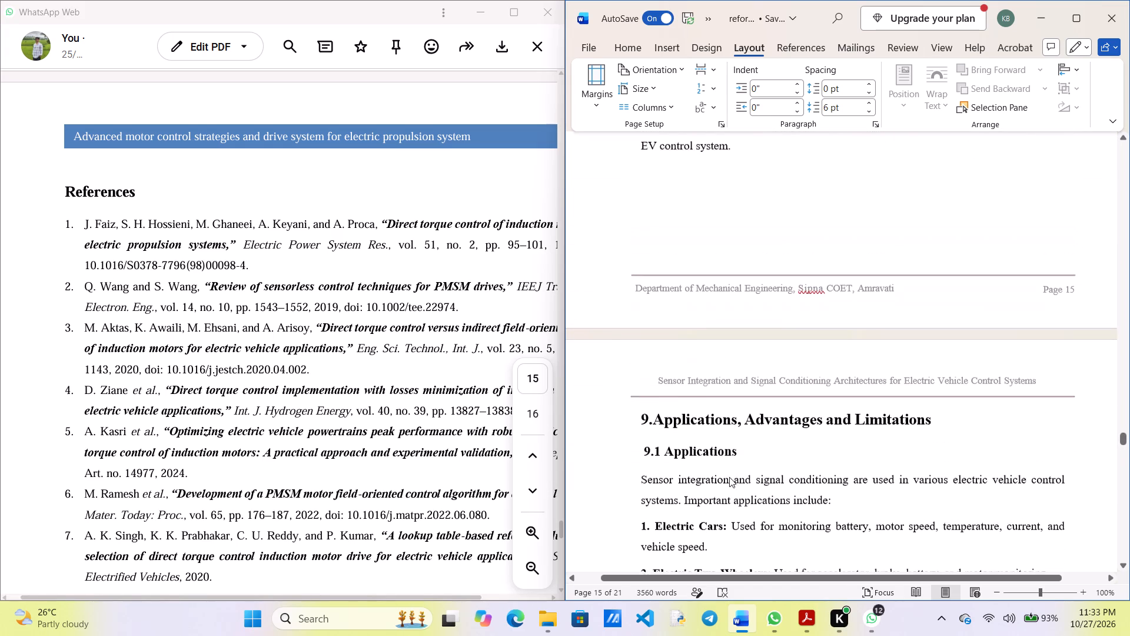
pyautogui.scroll(3, 729, 477)
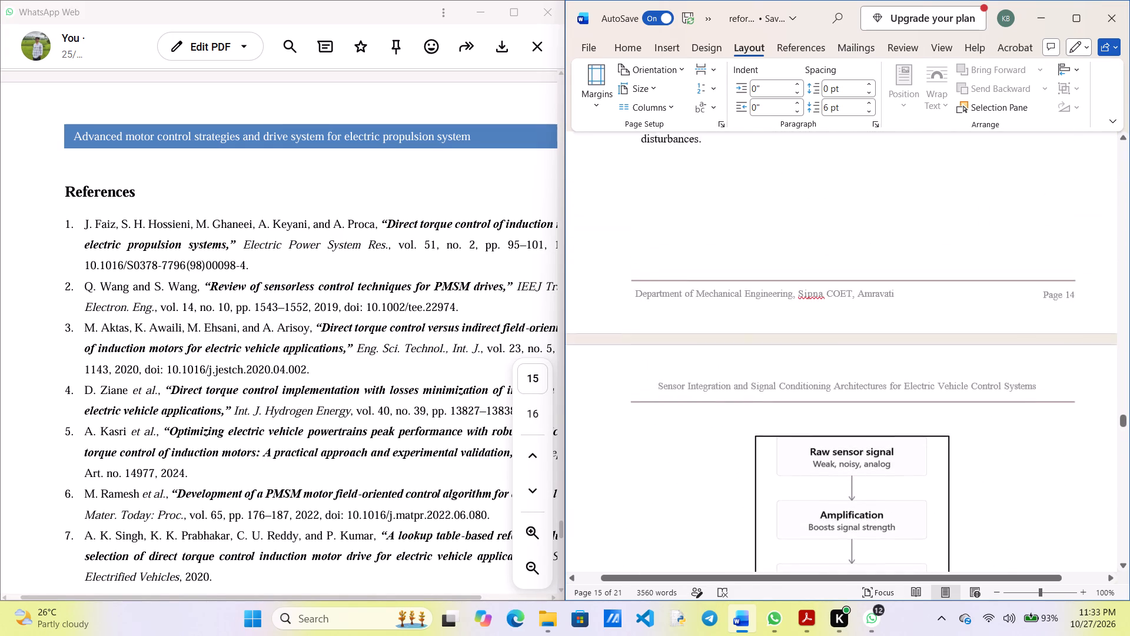
pyautogui.scroll(2, 729, 477)
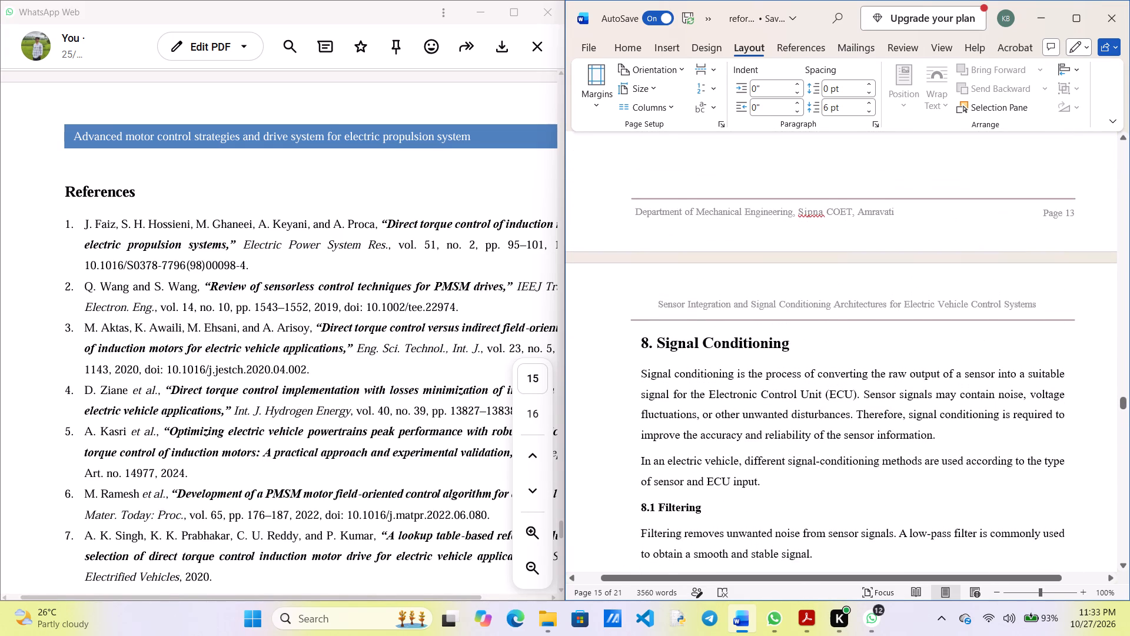
pyautogui.scroll(1, 646, 507)
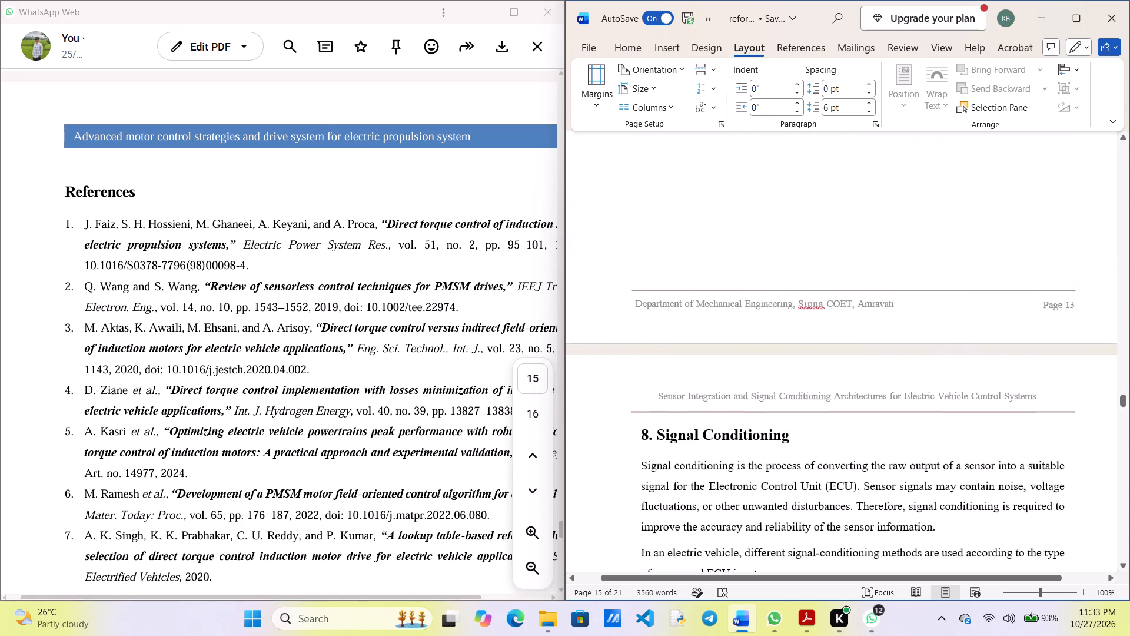
pyautogui.scroll(3, 646, 507)
# Set the left indent of the bulleted "Sensor Integration Process" heading to -0.2".
pyautogui.scroll(-1, 646, 507)
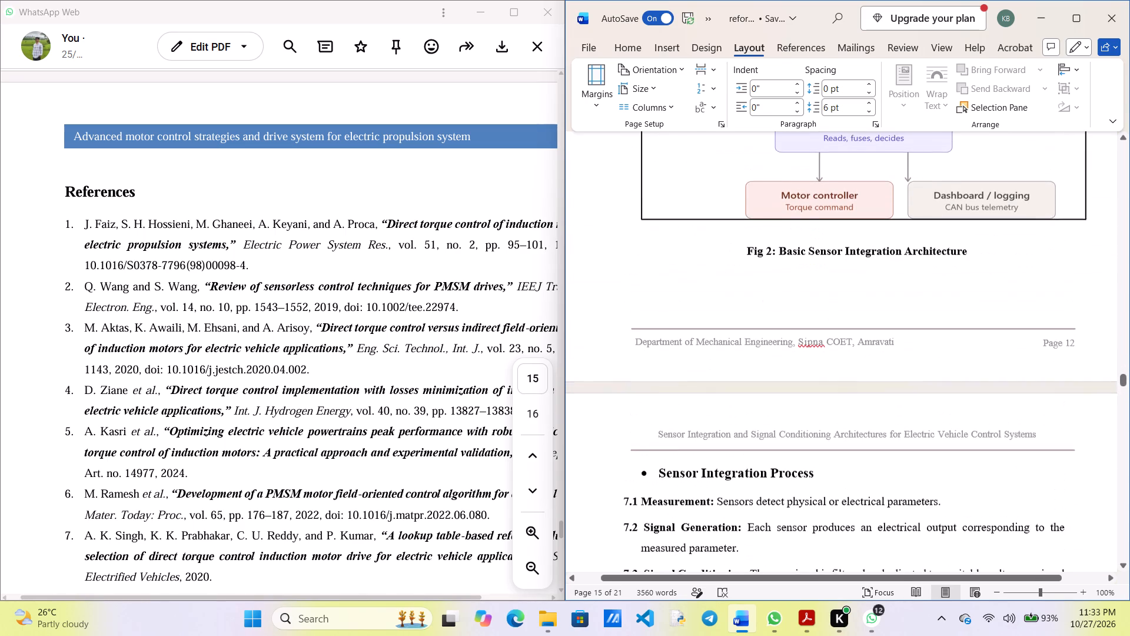
pyautogui.scroll(-2, 646, 507)
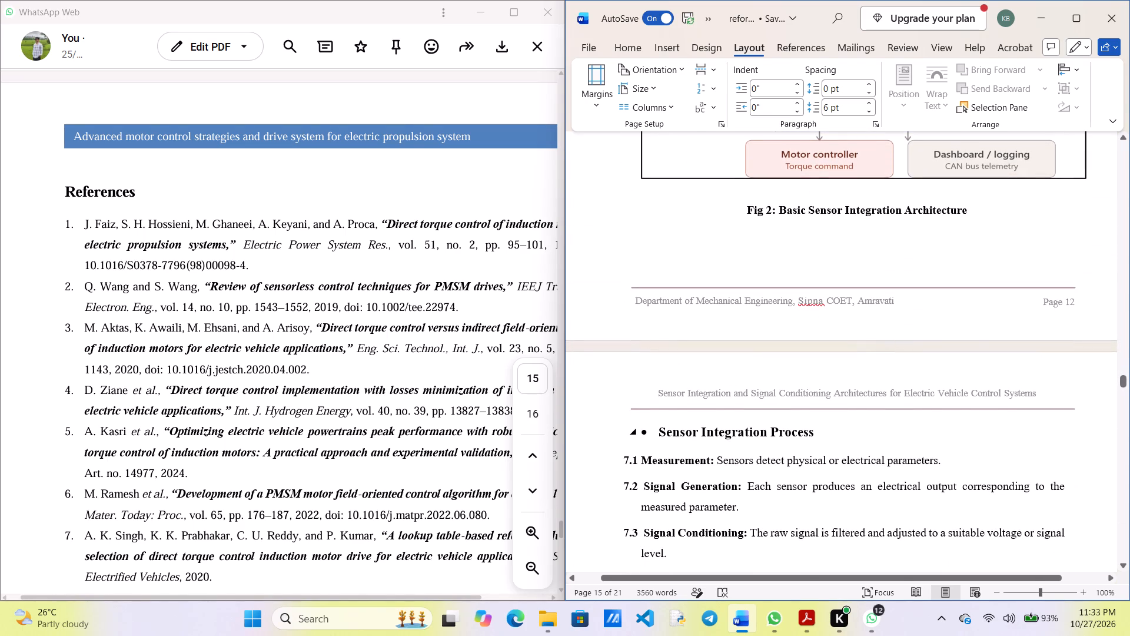
pyautogui.scroll(-2, 723, 448)
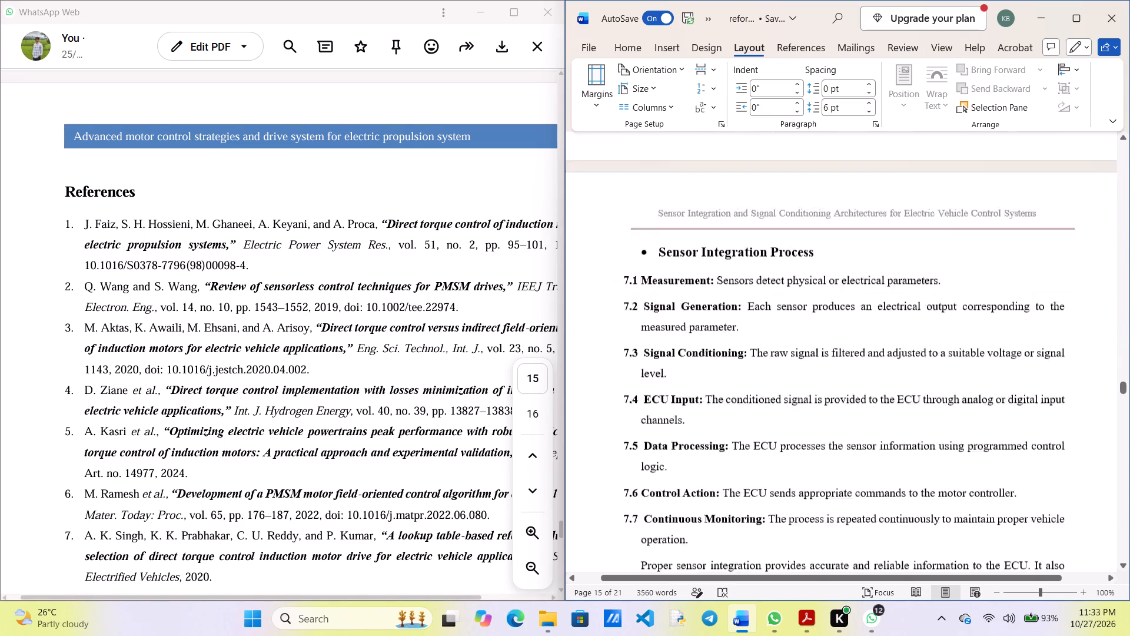
pyautogui.scroll(-1, 715, 416)
pyautogui.scroll(1, 715, 416)
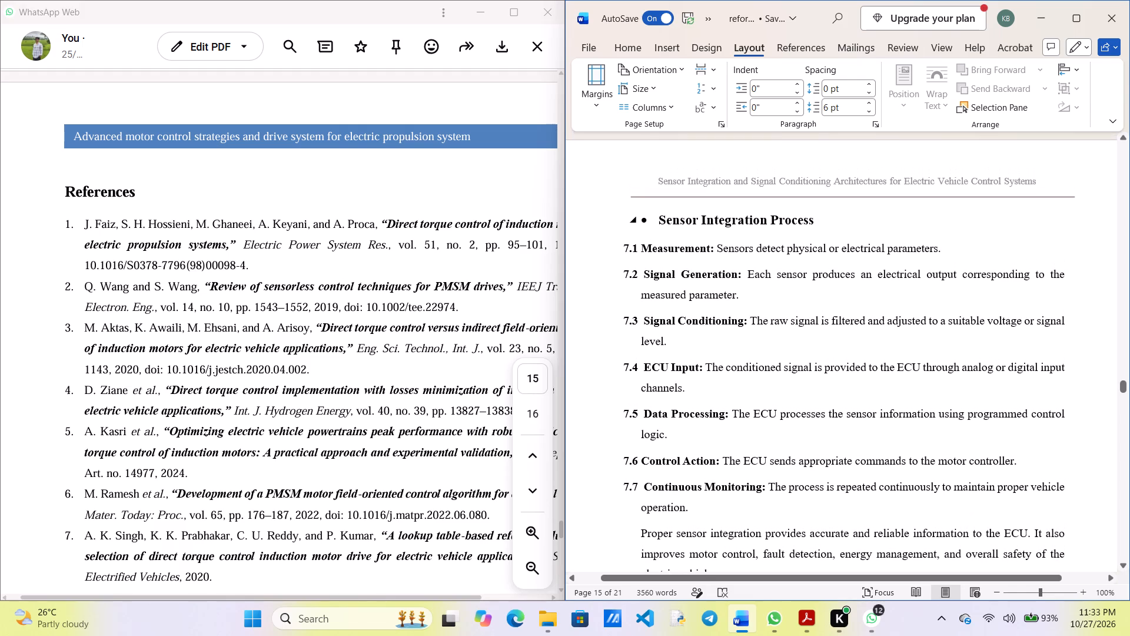
pyautogui.moveTo(832, 216); pyautogui.dragTo(637, 216, button='right')
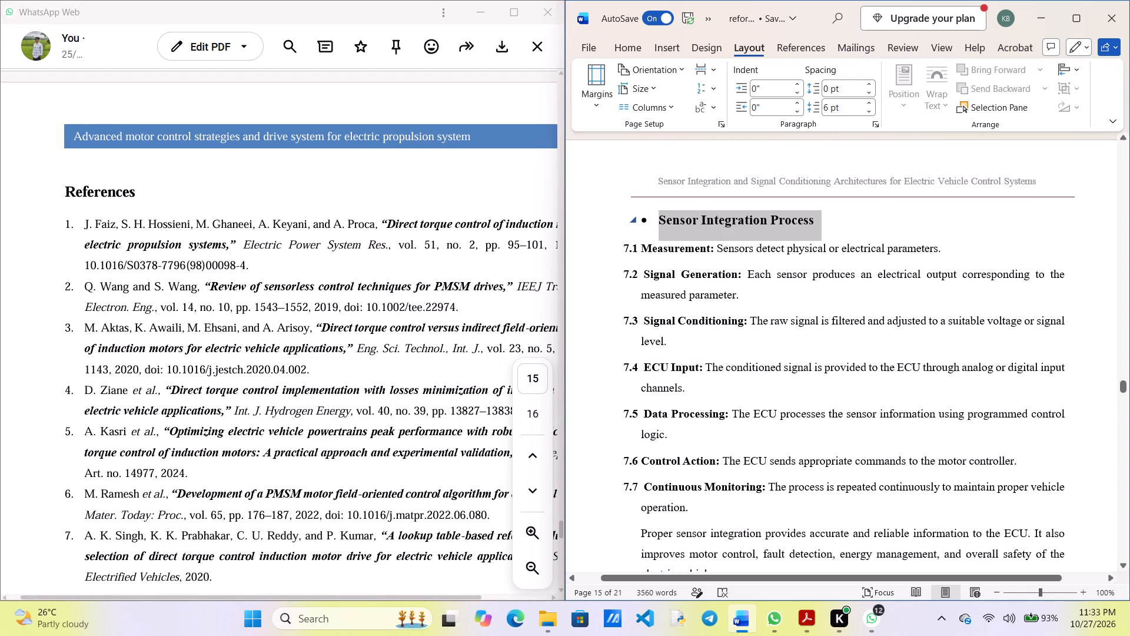
pyautogui.moveTo(637, 216); pyautogui.dragTo(637, 216, button='right')
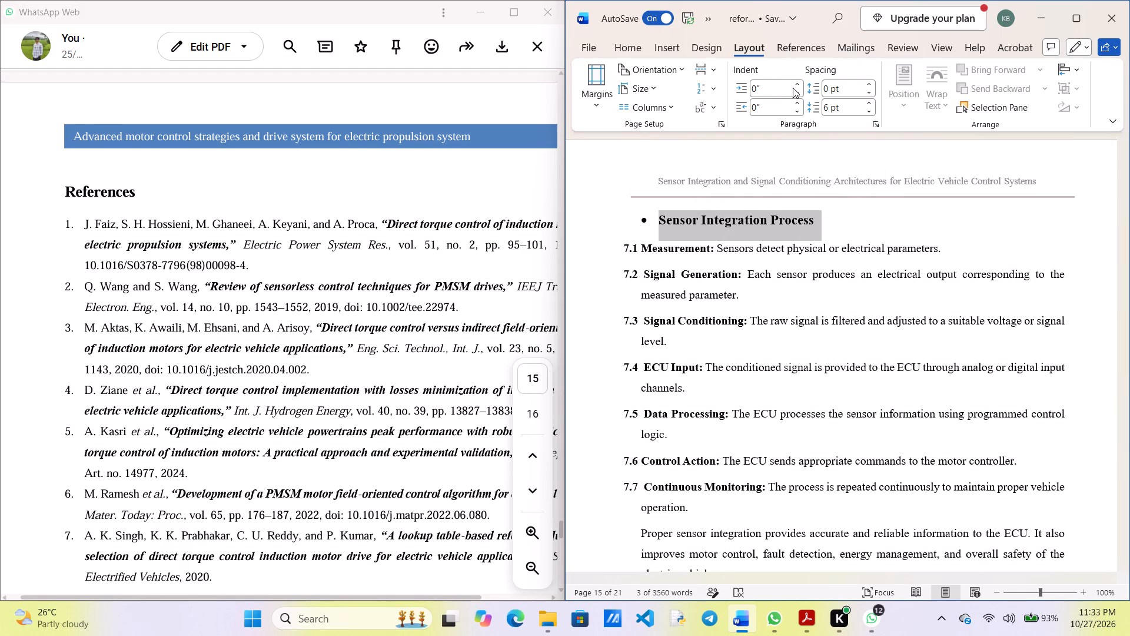
pyautogui.click(797, 91)
pyautogui.click(797, 91)
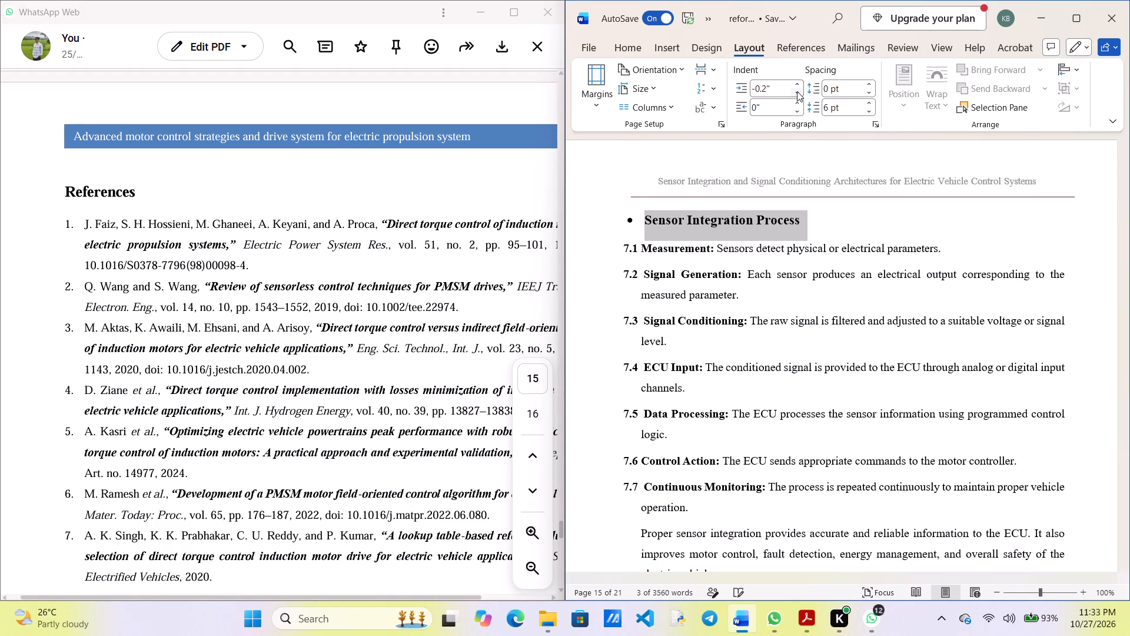
pyautogui.click(797, 91)
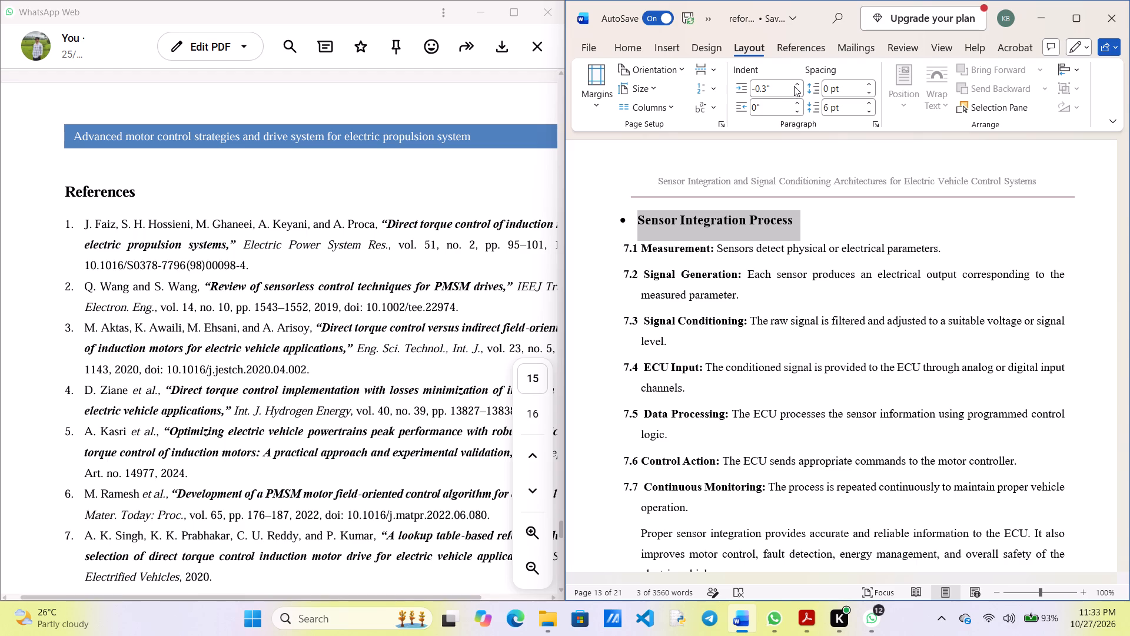
pyautogui.click(795, 84)
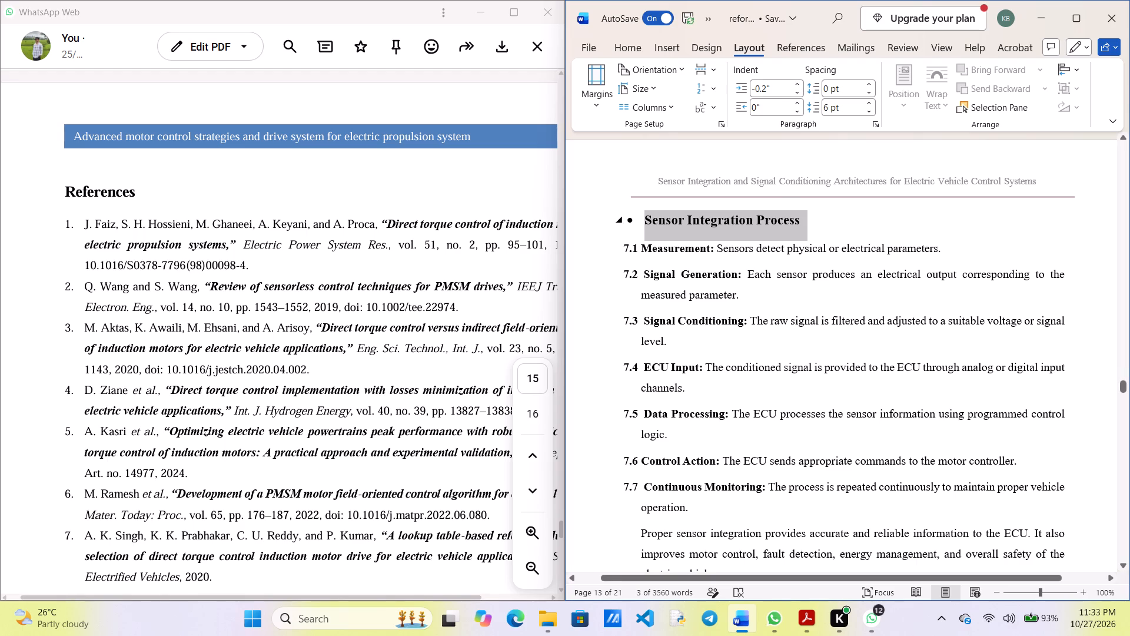
pyautogui.click(729, 243)
# Remove the wide gap between "the" and "ECU" in the 6.7 Brake Sensor paragraph, leaving a single space.
pyautogui.scroll(2, 729, 243)
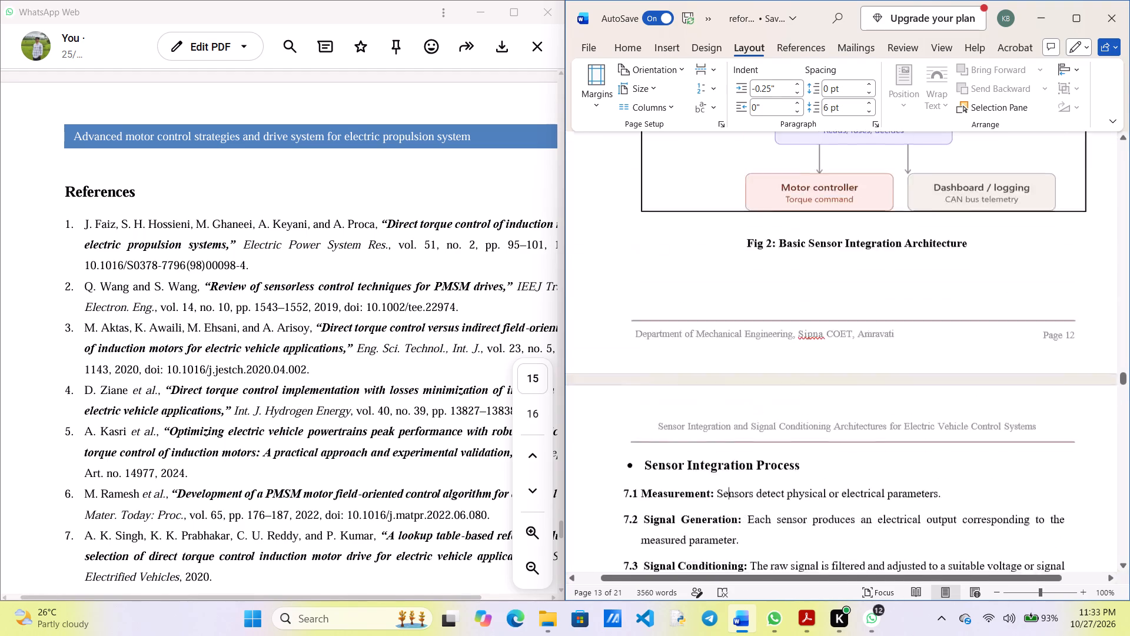
pyautogui.scroll(1, 729, 243)
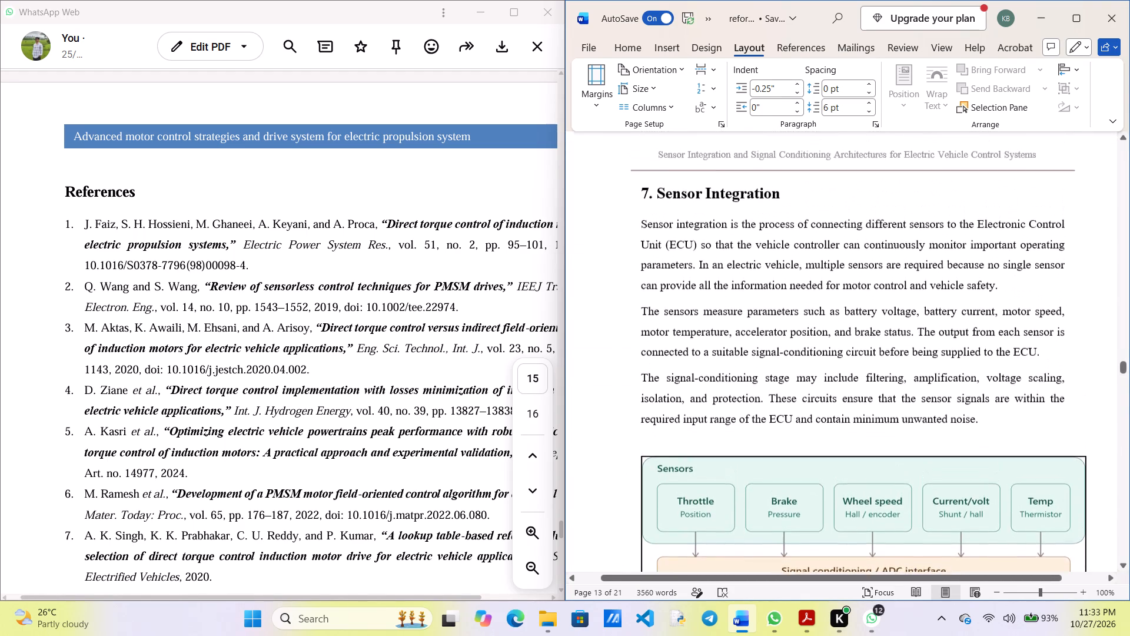
pyautogui.scroll(2, 729, 243)
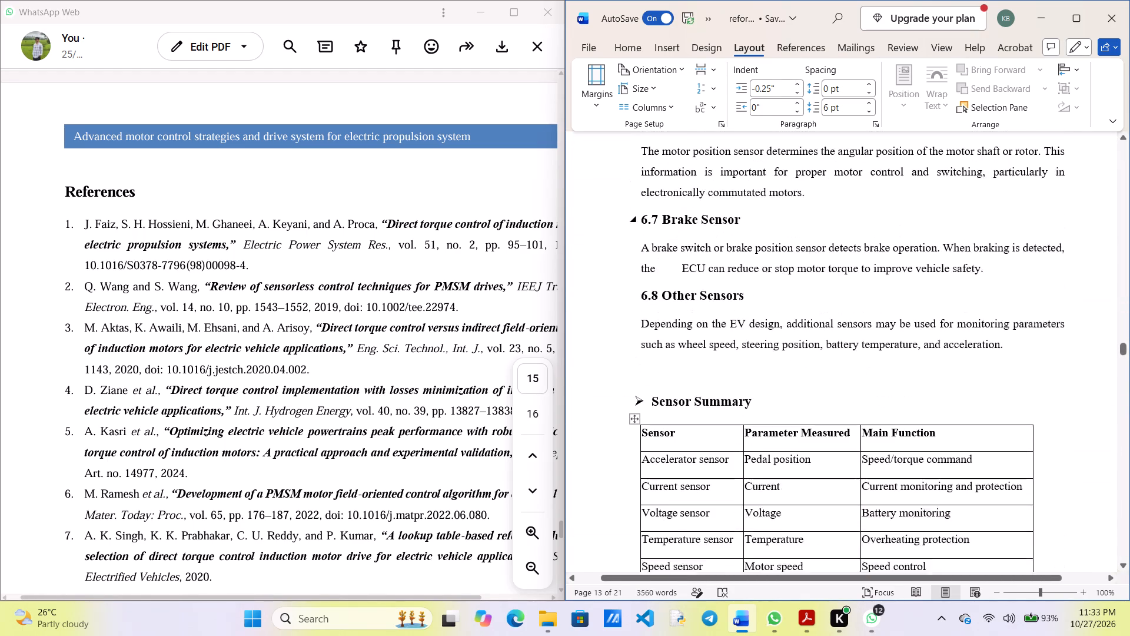
pyautogui.scroll(1, 671, 365)
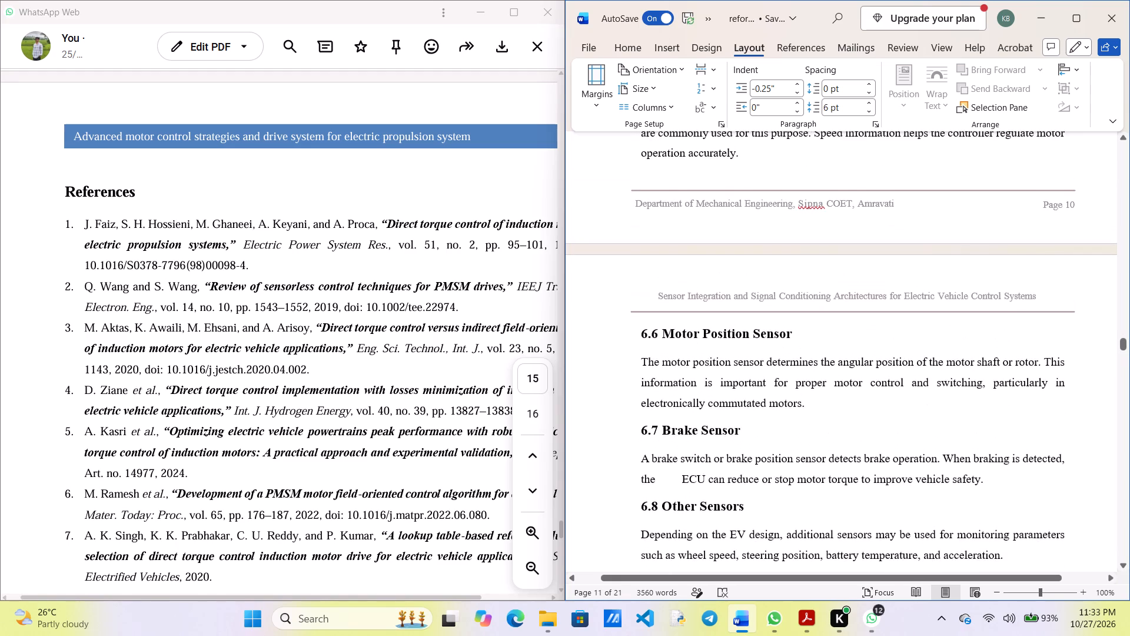
pyautogui.scroll(1, 671, 365)
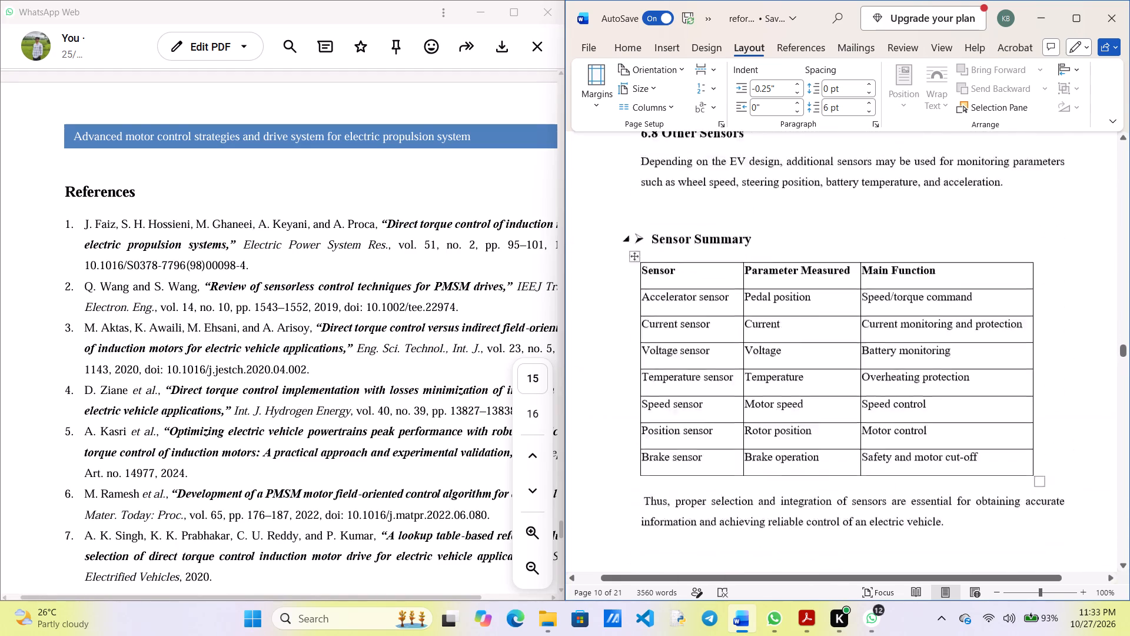
pyautogui.rightClick(672, 307)
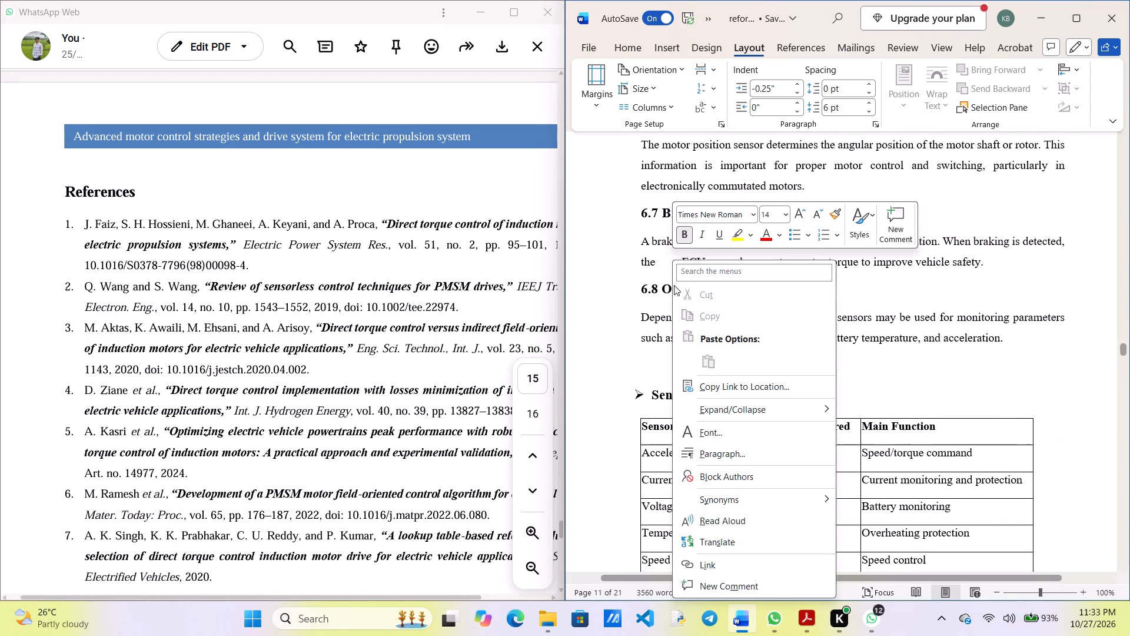
pyautogui.click(663, 276)
pyautogui.click(672, 264)
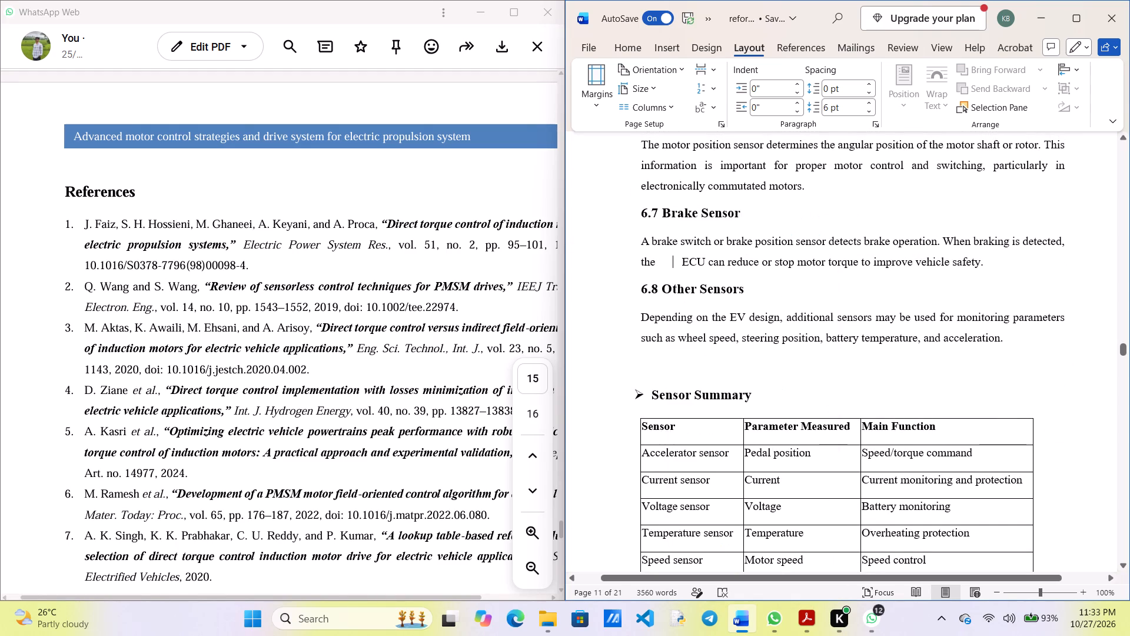
pyautogui.press('\\')
pyautogui.press('BackSpace')
pyautogui.press('BackSpace')
pyautogui.press('BackSpace')
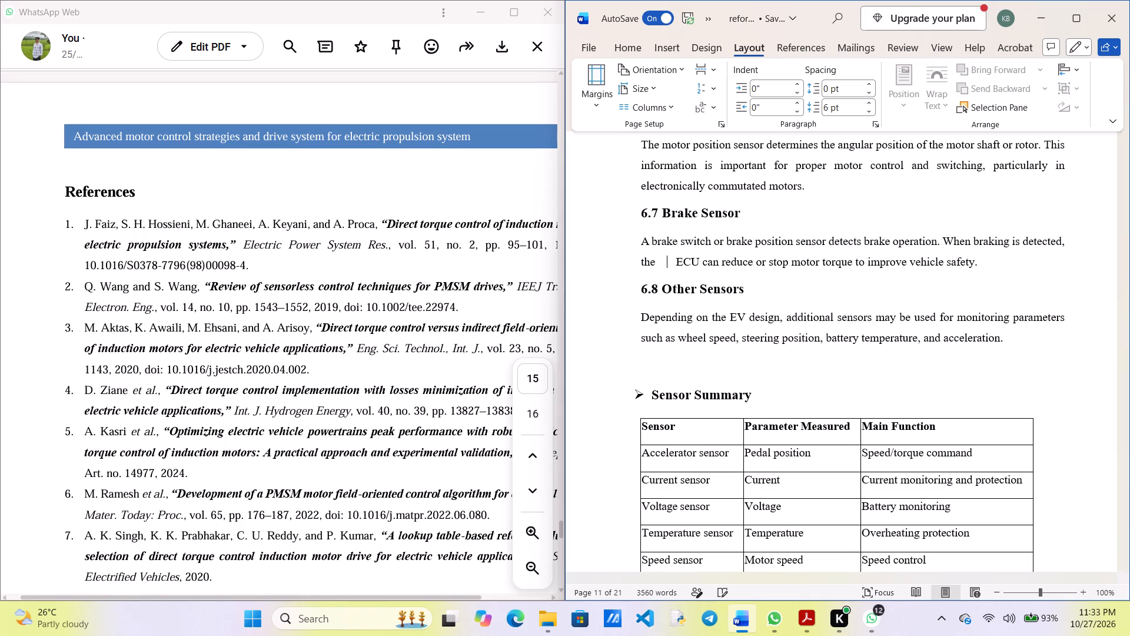
pyautogui.press('BackSpace')
pyautogui.press('BackSpace')
pyautogui.press('Right')
pyautogui.press('Right')
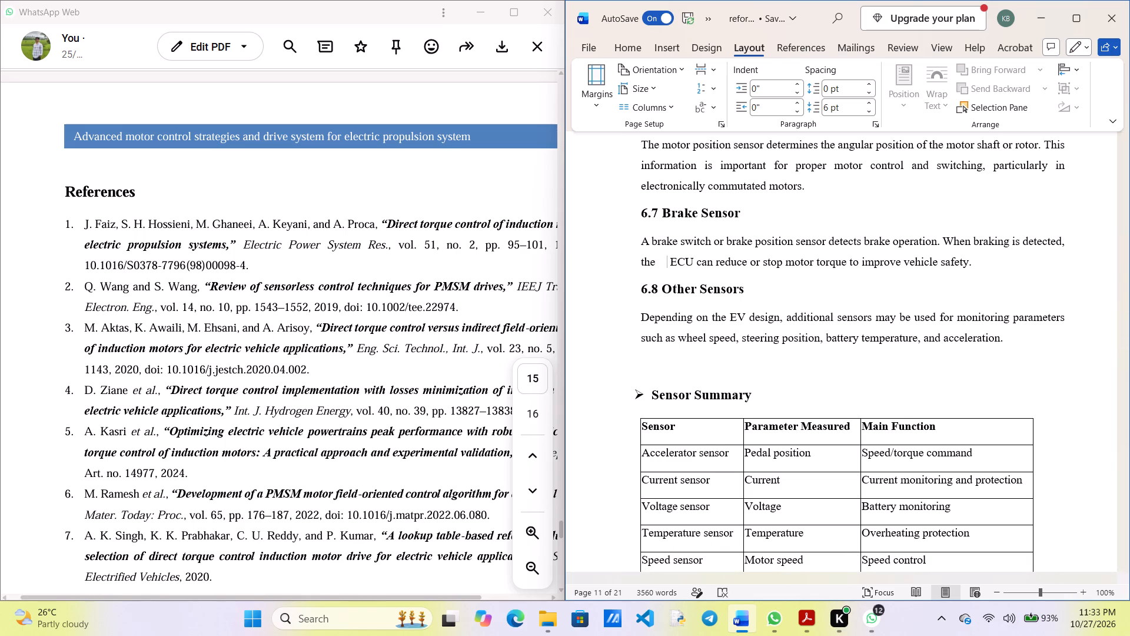
pyautogui.press('BackSpace')
pyautogui.press('BackSpace')
pyautogui.press('BackSpace')
pyautogui.press('BackSpace')
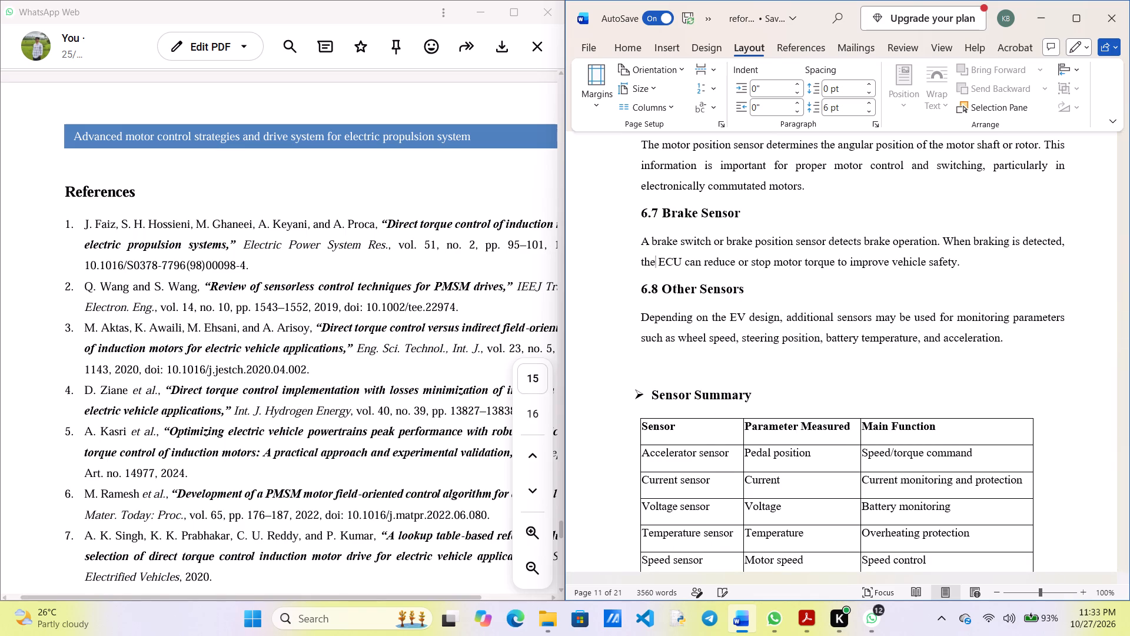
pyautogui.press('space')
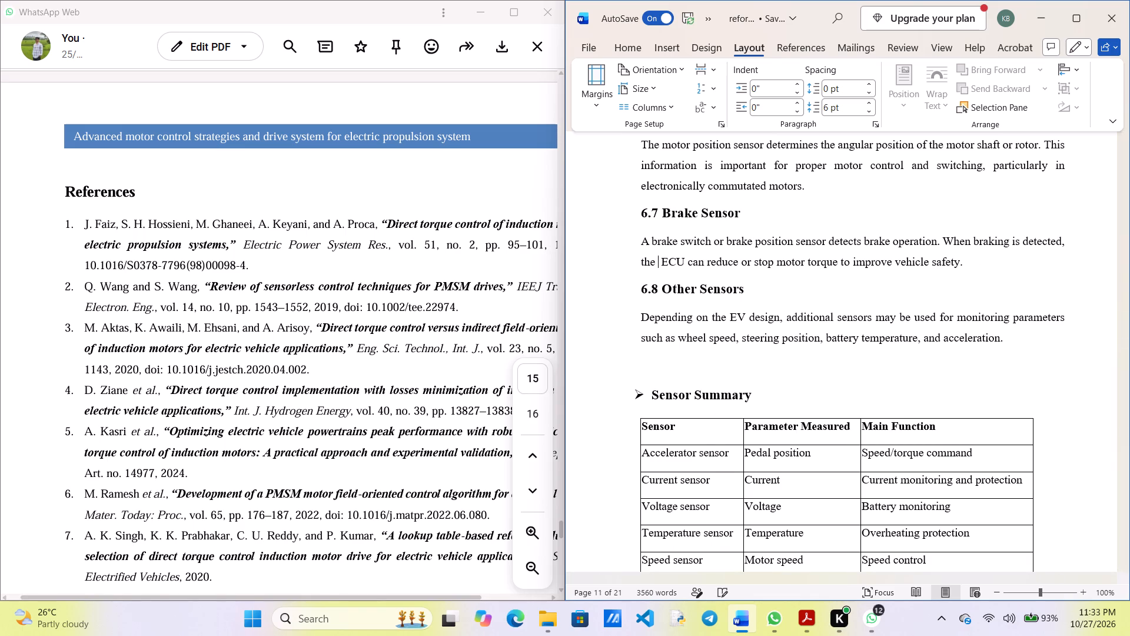
pyautogui.click(719, 266)
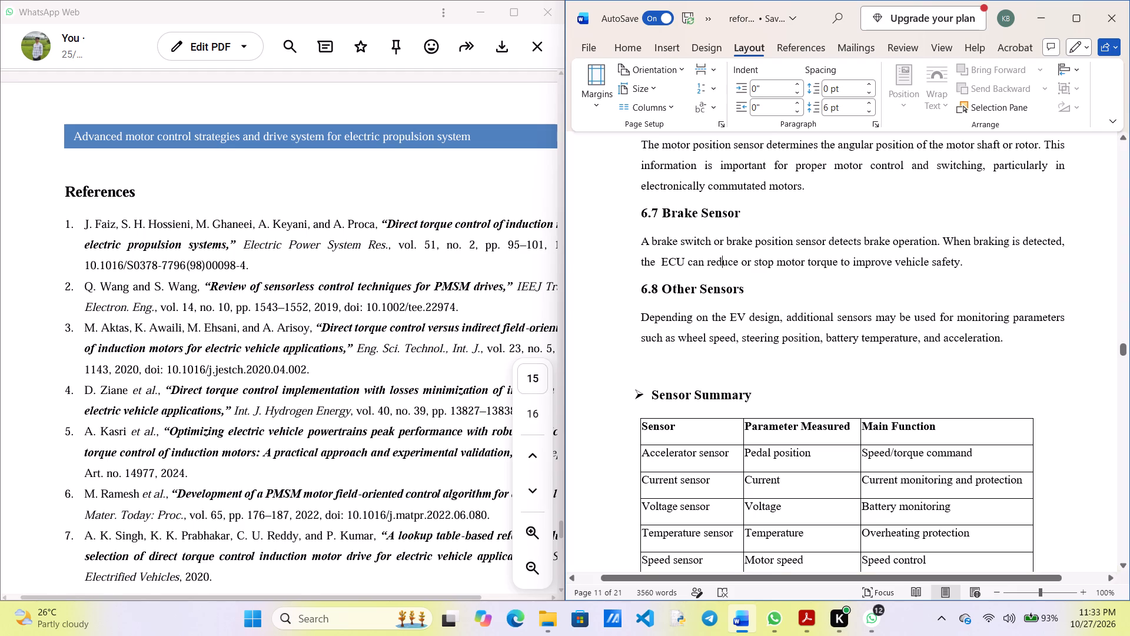
pyautogui.click(663, 263)
pyautogui.press('BackSpace')
pyautogui.press('BackSpace')
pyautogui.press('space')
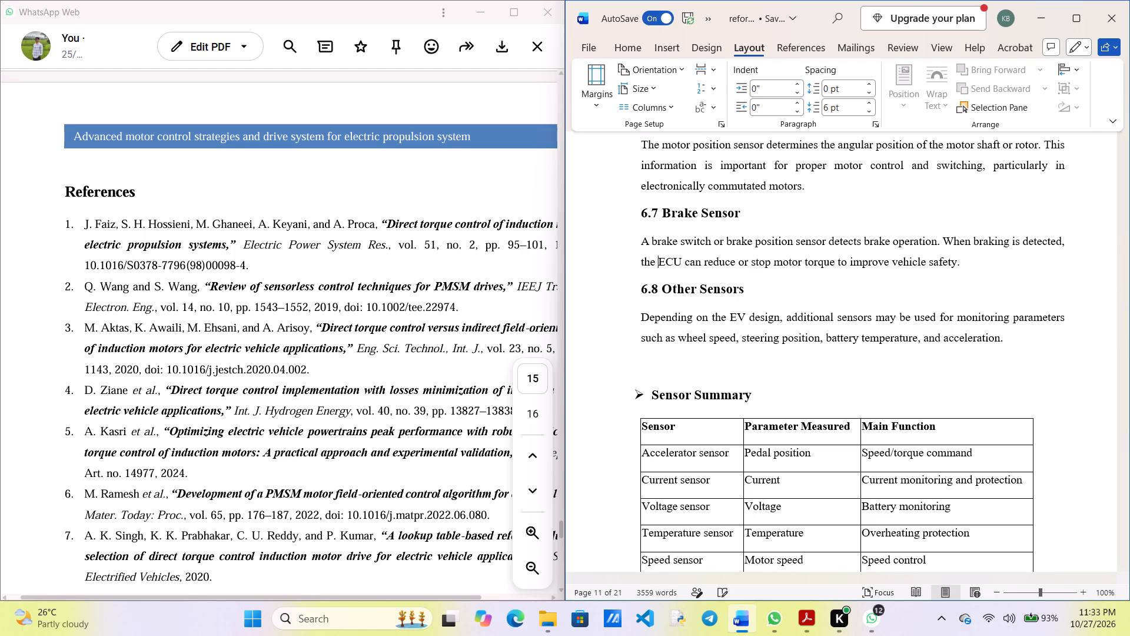
pyautogui.click(739, 385)
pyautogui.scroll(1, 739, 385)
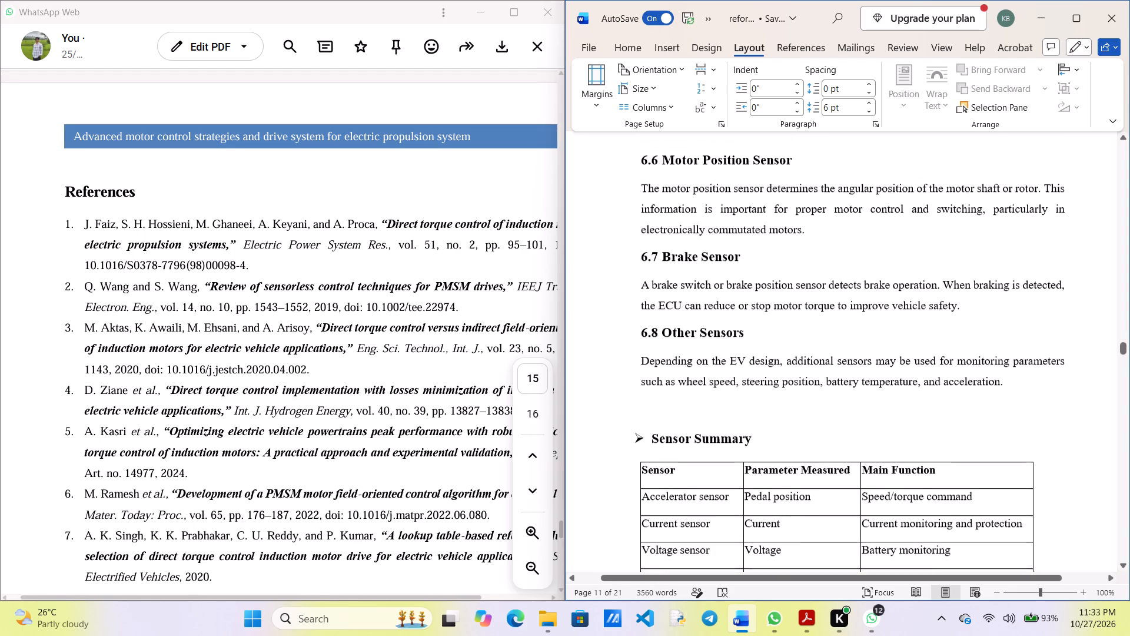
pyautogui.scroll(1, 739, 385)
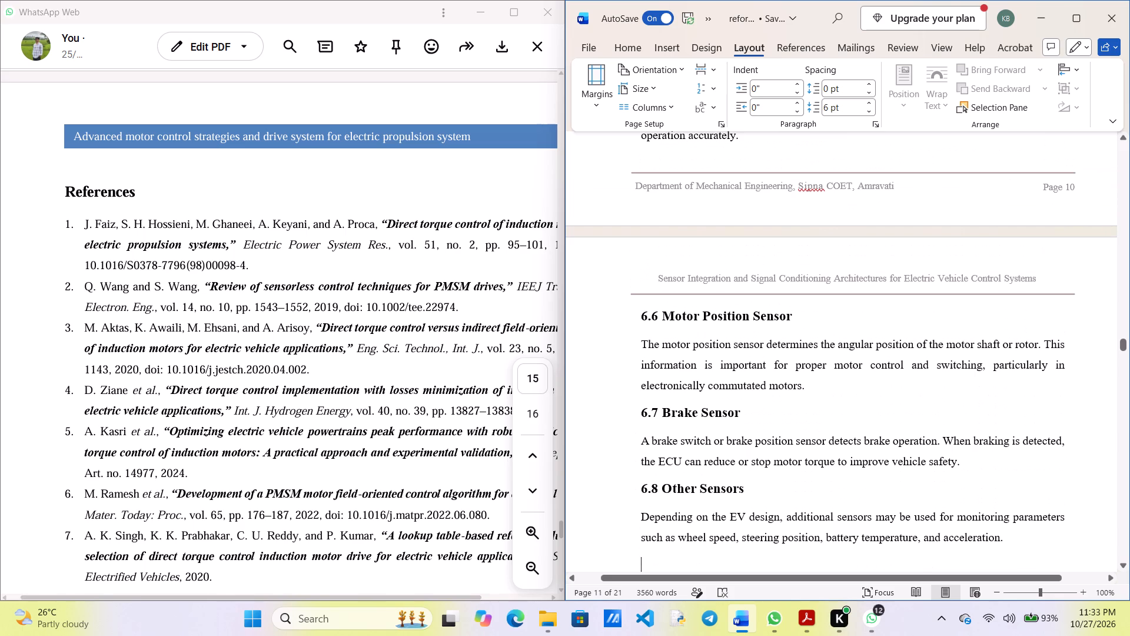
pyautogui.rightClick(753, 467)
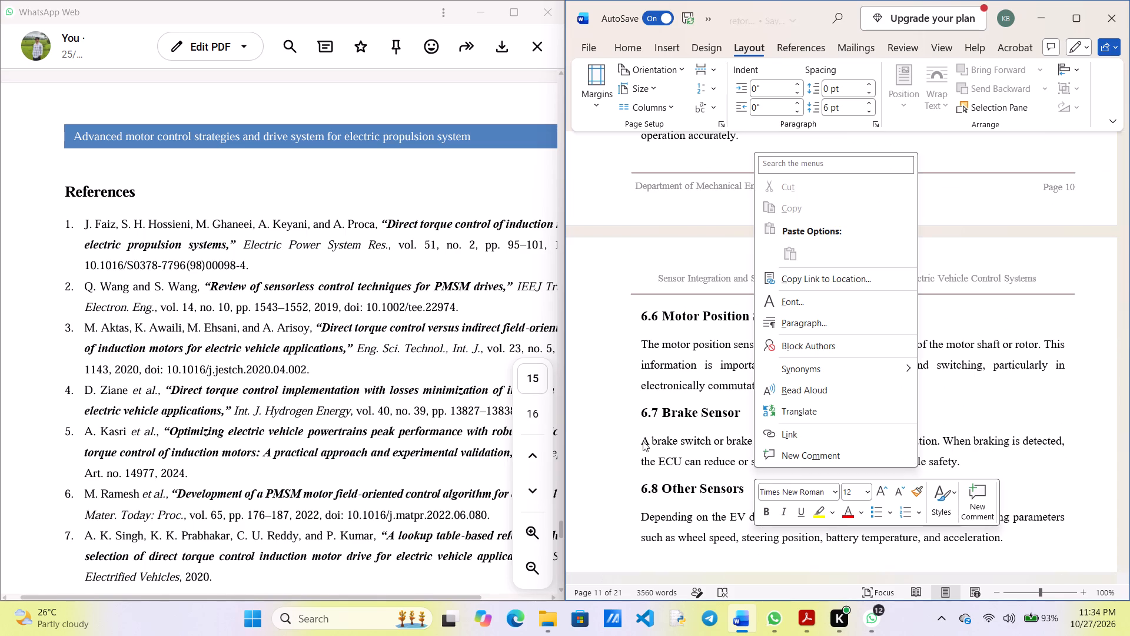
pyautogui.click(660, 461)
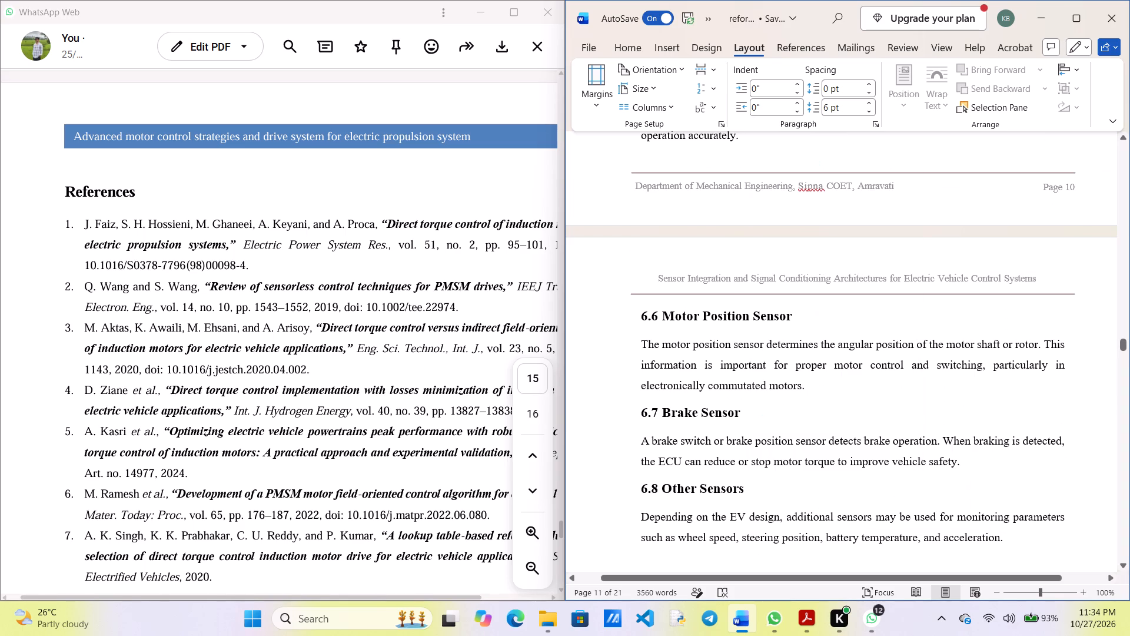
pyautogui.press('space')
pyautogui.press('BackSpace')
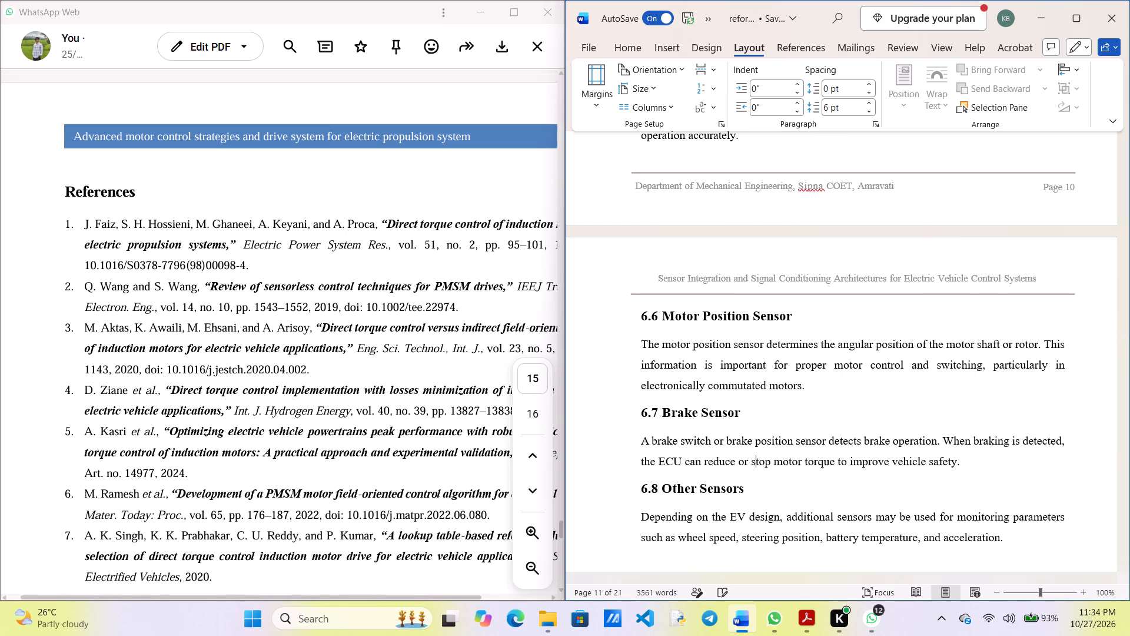
# Insert an extra space before "ECU" in the 6.7 Brake Sensor paragraph.
pyautogui.click(662, 462)
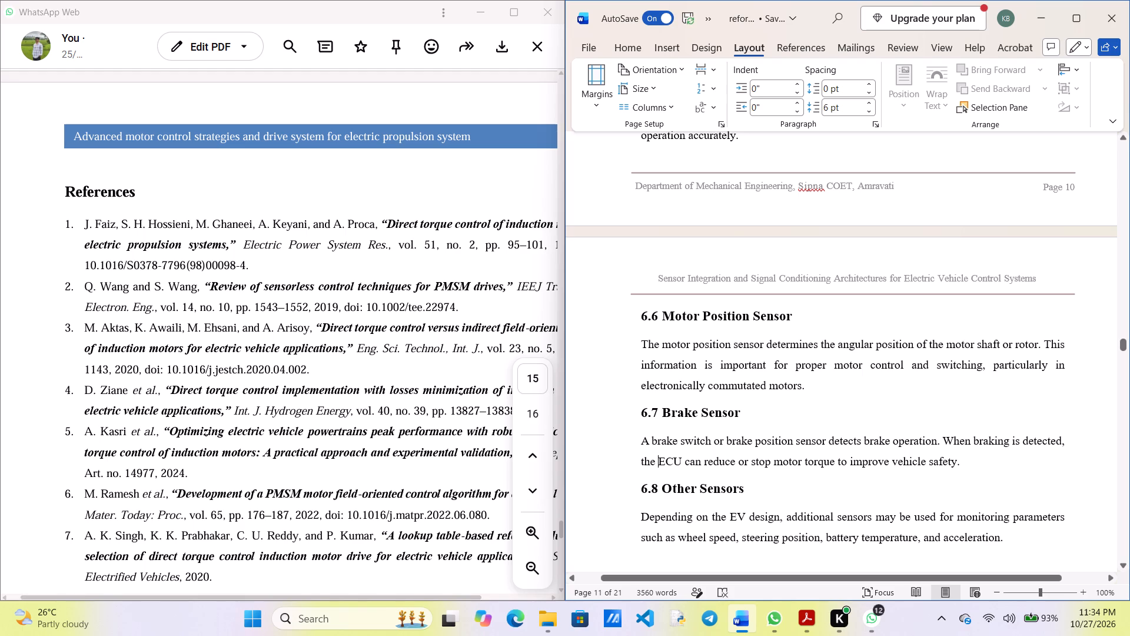
pyautogui.press('space')
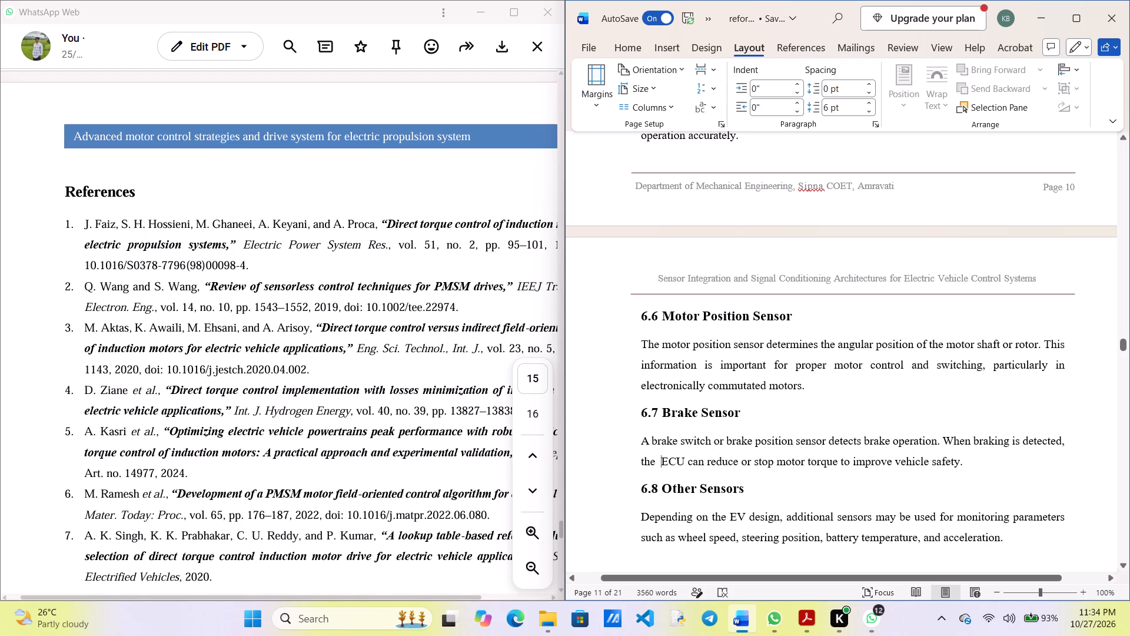
# Examine the layout and spacing from section 6.6 back through section 6 and the block diagram page to the objectives on page 6.
pyautogui.scroll(3, 694, 464)
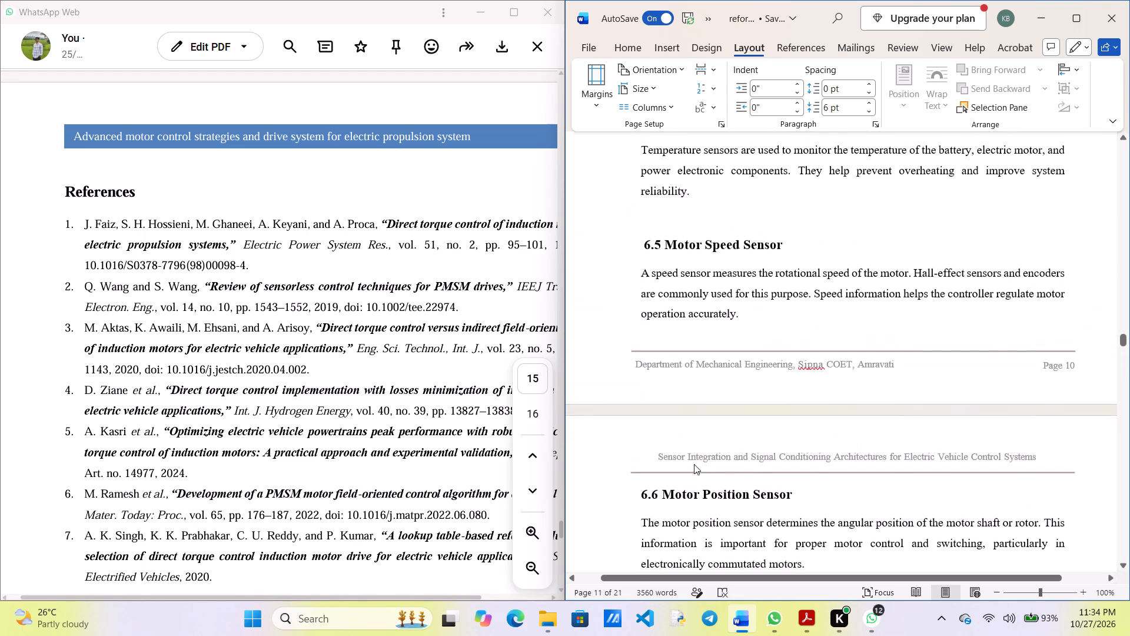
pyautogui.scroll(1, 694, 464)
pyautogui.scroll(3, 716, 353)
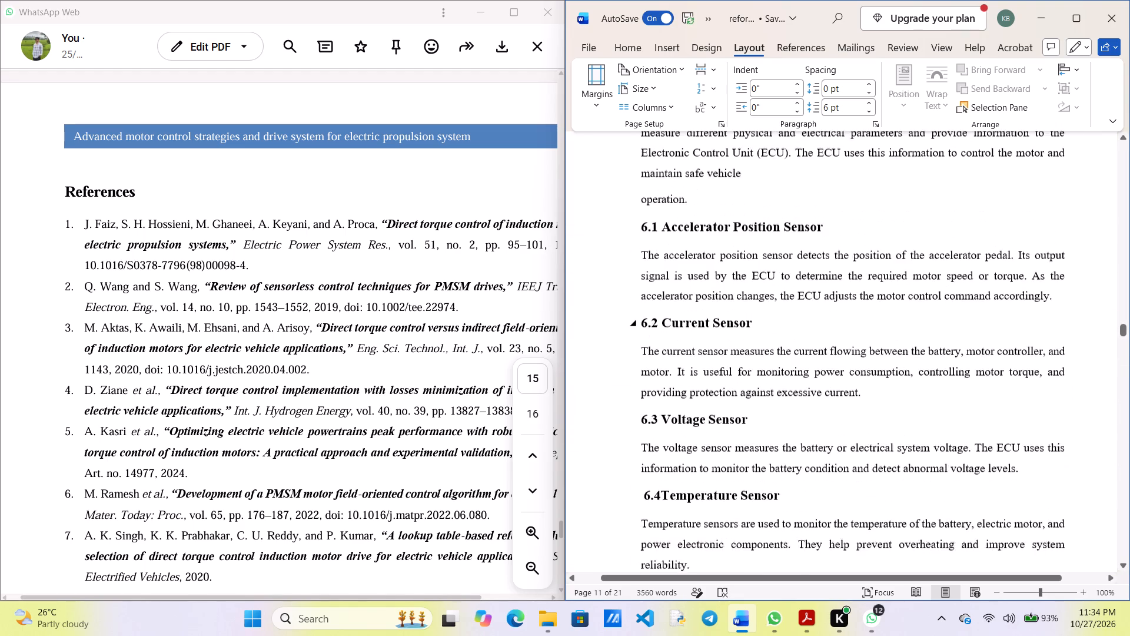
pyautogui.scroll(1, 716, 353)
pyautogui.scroll(1, 788, 360)
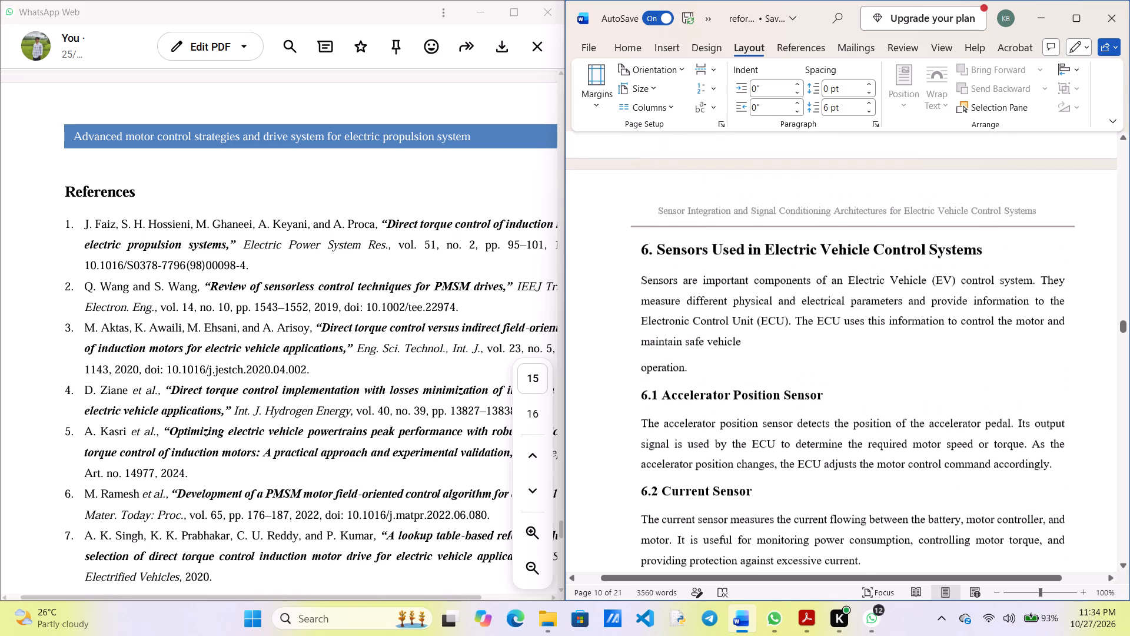
pyautogui.scroll(1, 788, 360)
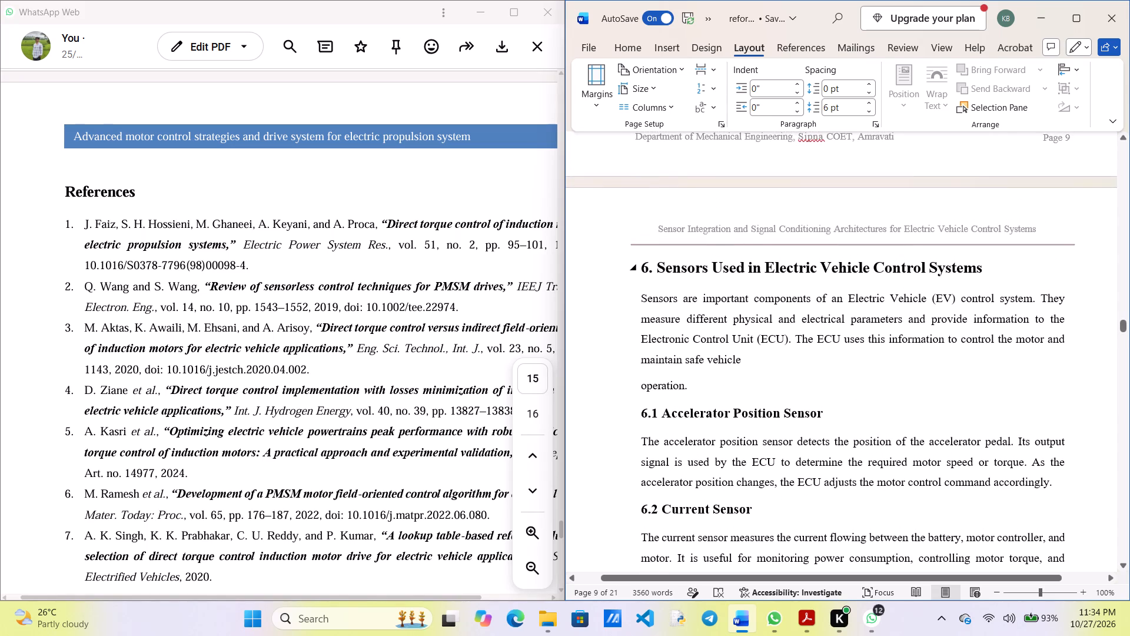
pyautogui.scroll(5, 817, 279)
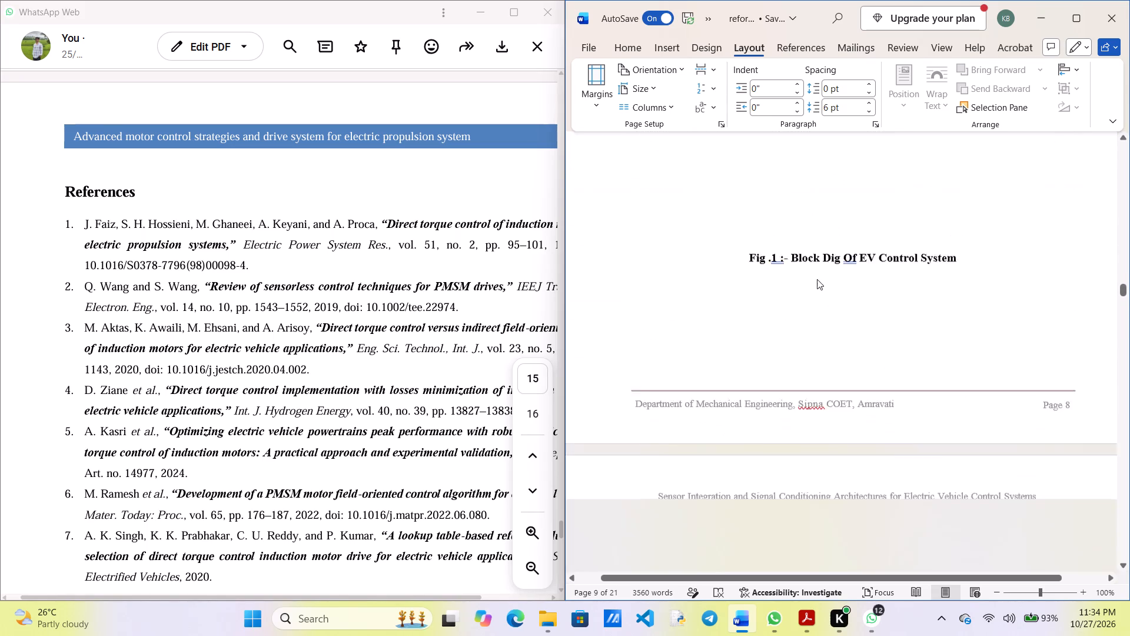
pyautogui.scroll(8, 817, 279)
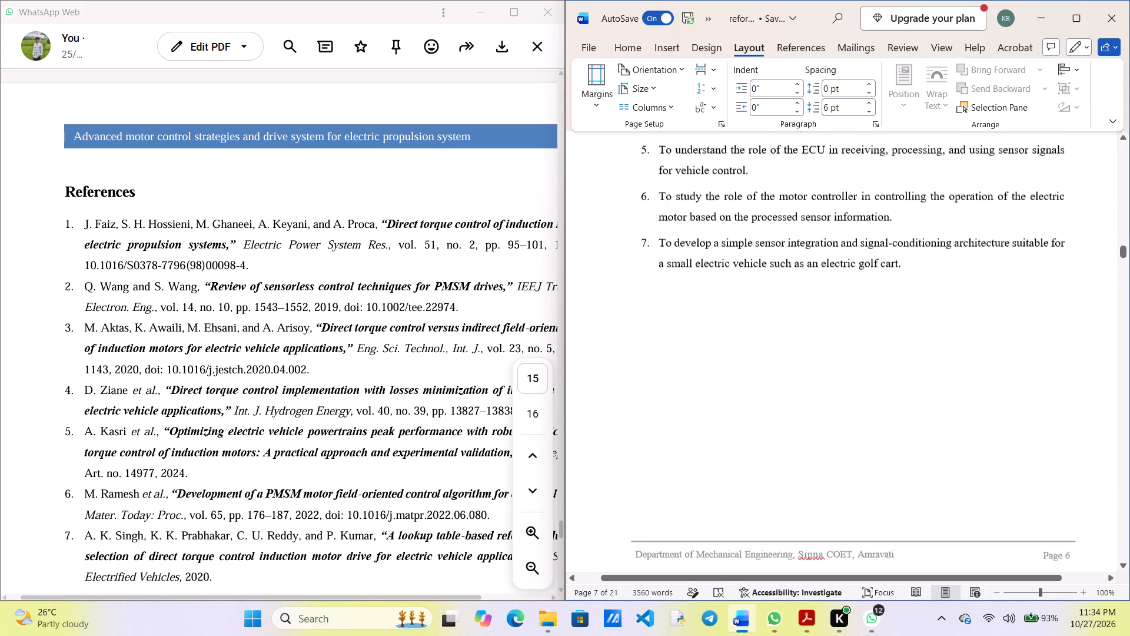
# Examine the report's layout from the objectives on page 6 back through the Problem Statement to the Introduction.
pyautogui.scroll(4, 817, 279)
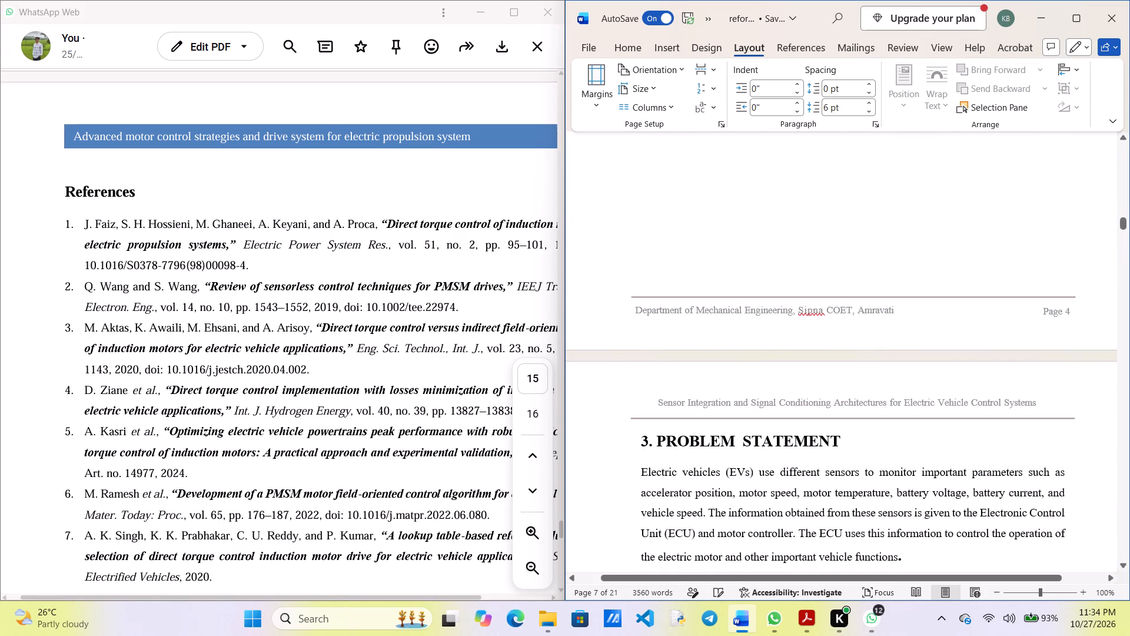
pyautogui.scroll(6, 817, 279)
pyautogui.scroll(20, 817, 279)
pyautogui.scroll(6, 817, 279)
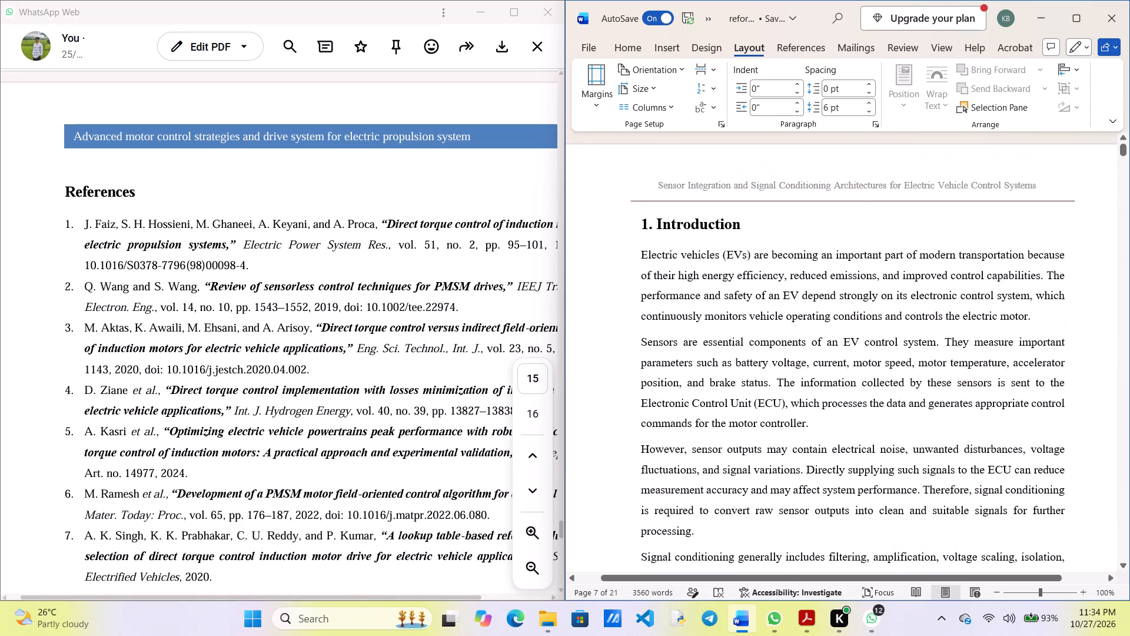
pyautogui.scroll(1, 817, 279)
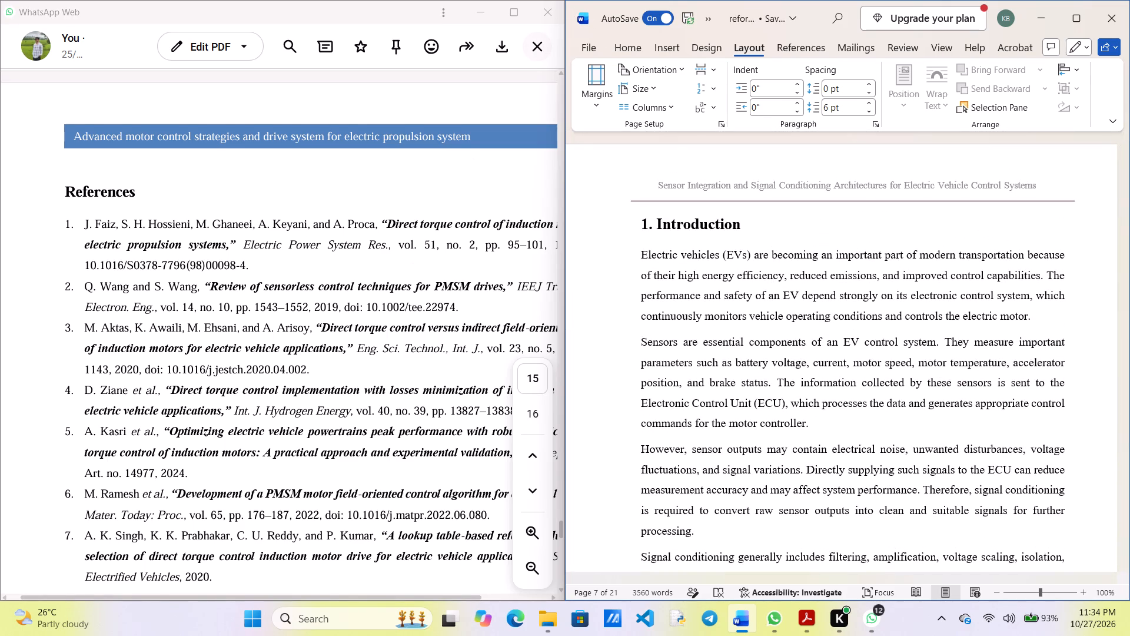
pyautogui.scroll(-6, 310, 459)
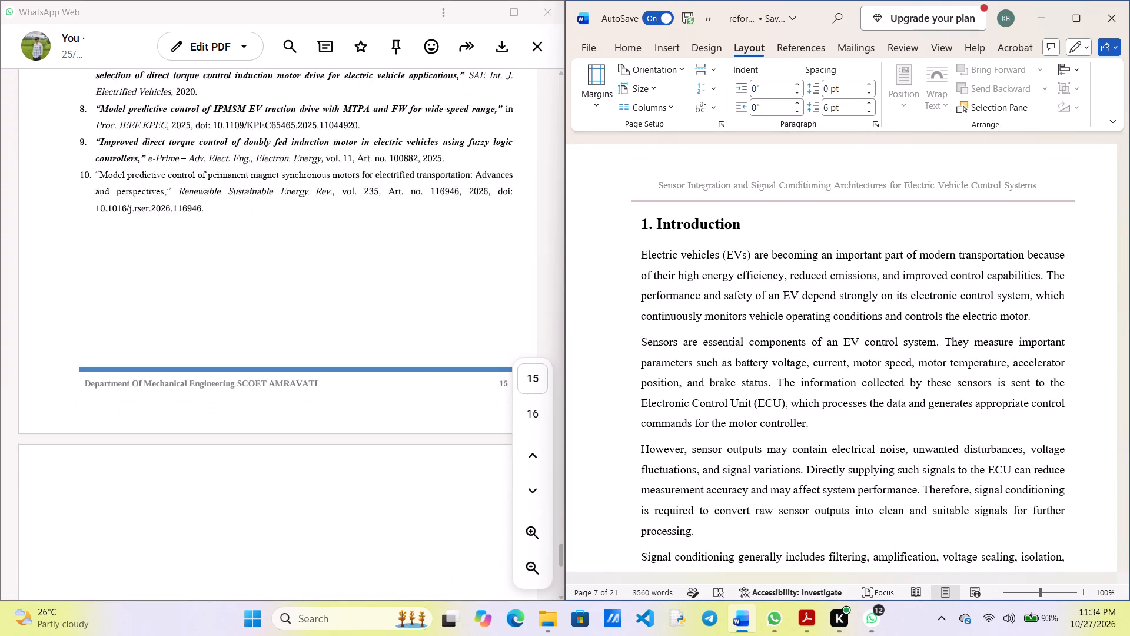
pyautogui.scroll(-1, 310, 459)
pyautogui.scroll(12, 310, 459)
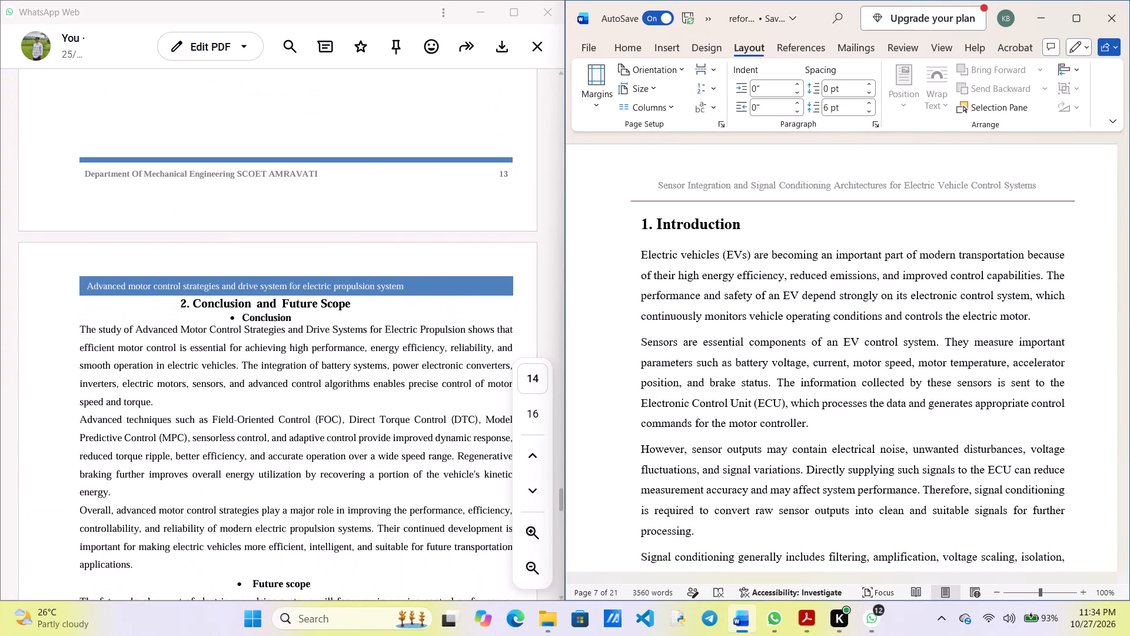
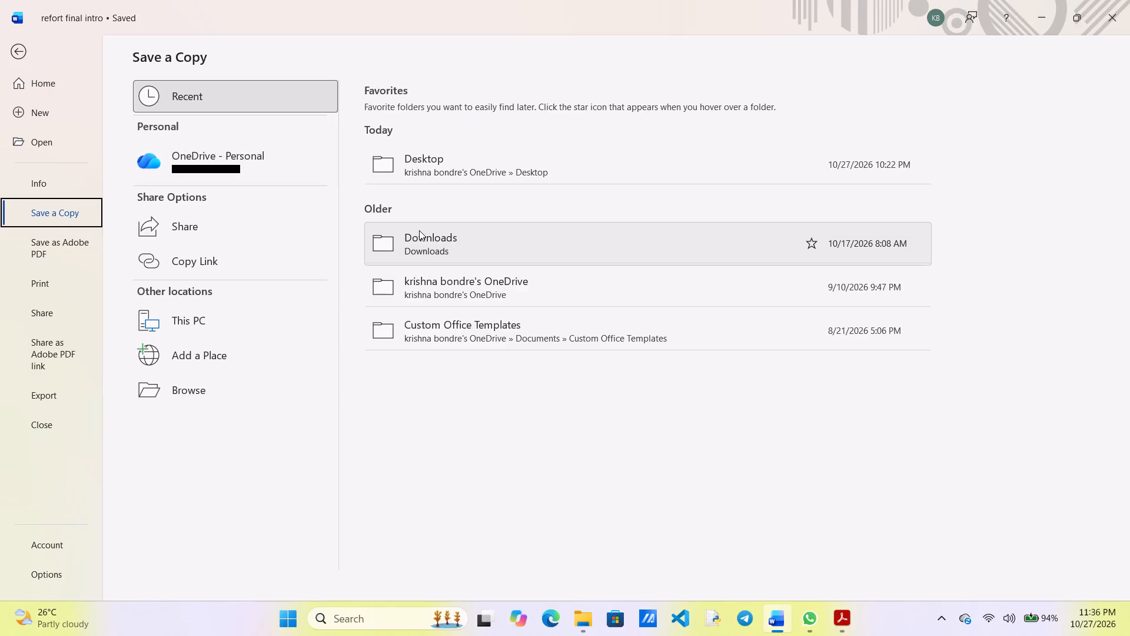
# Save a copy of the report in the Downloads folder as a Word document named "refort final intro final".
pyautogui.click(419, 230)
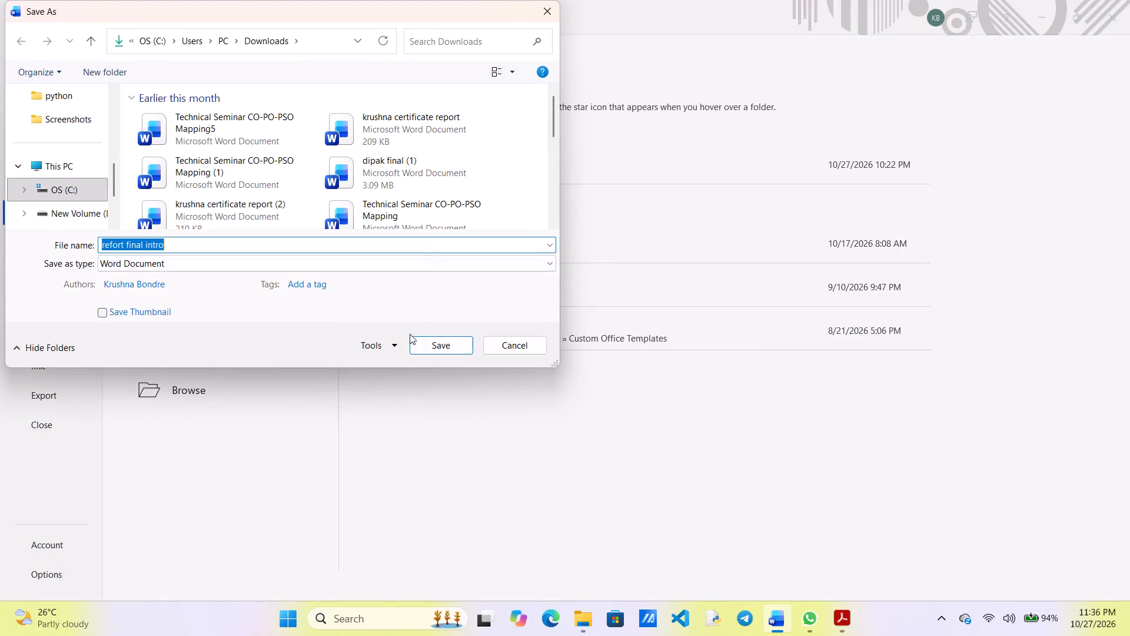
pyautogui.click(304, 245)
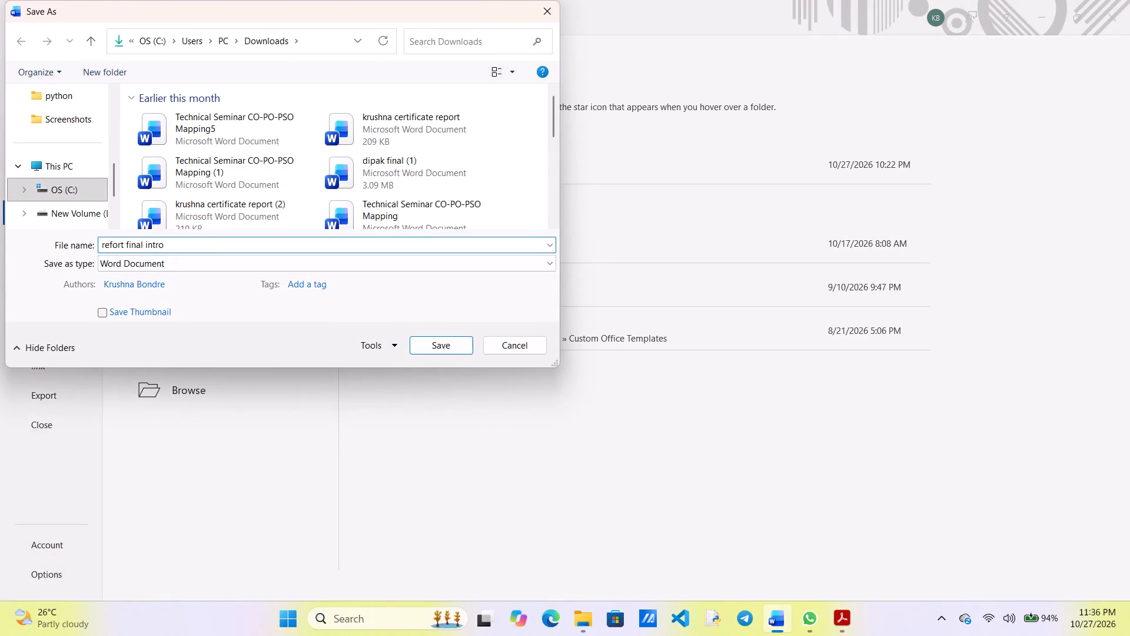
pyautogui.press('space')
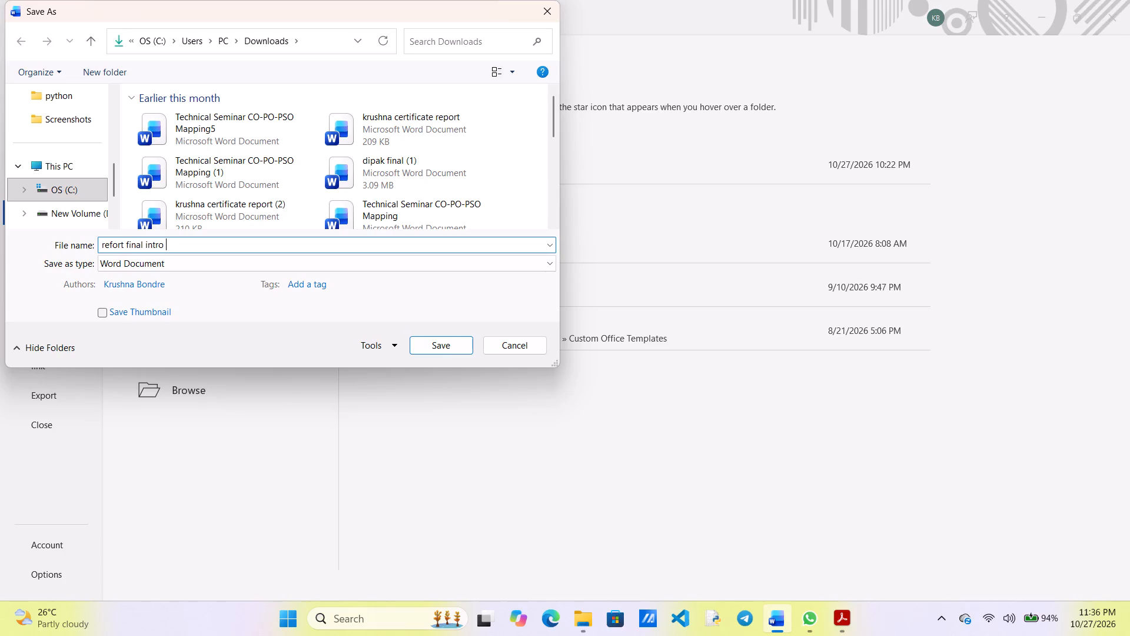
pyautogui.write('final')
pyautogui.click(424, 343)
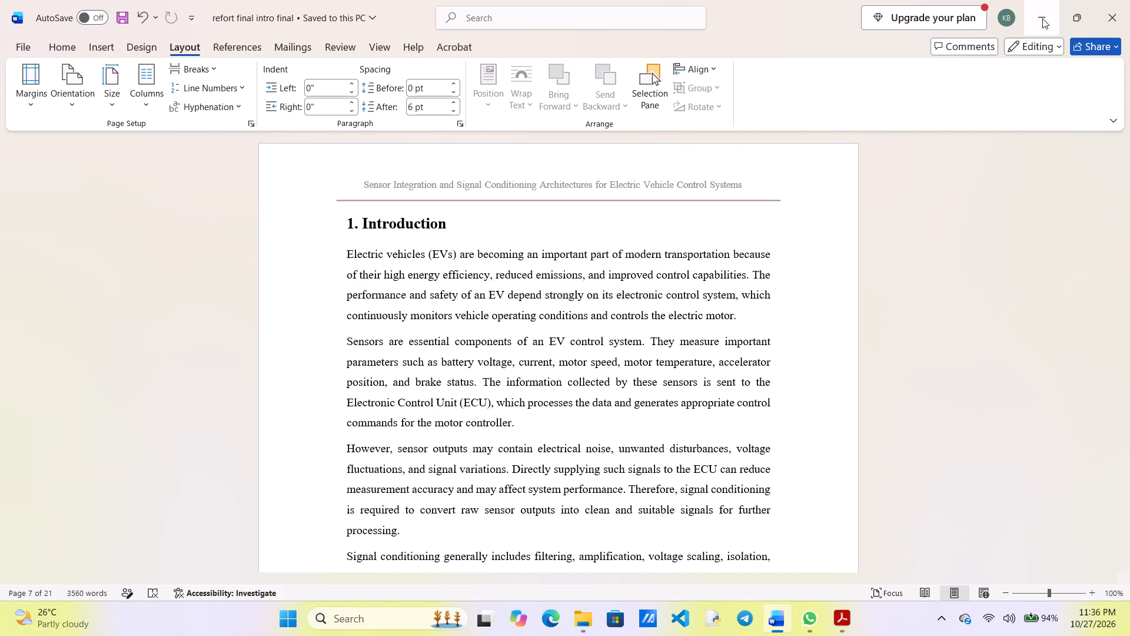
# Minimise the report window to show the desktop.
pyautogui.click(1042, 18)
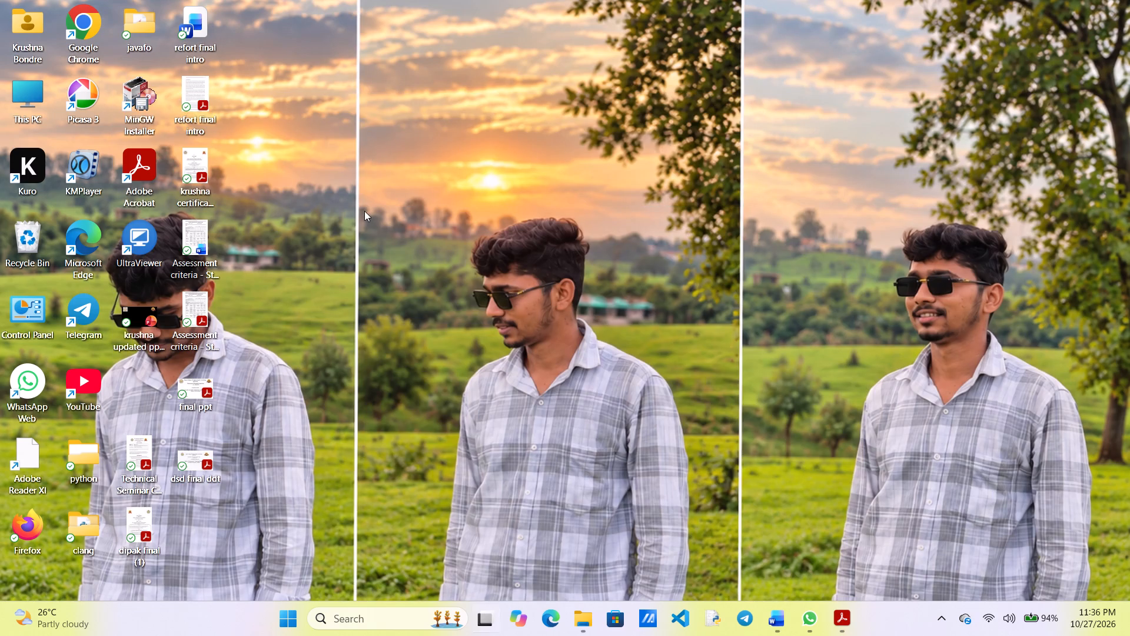
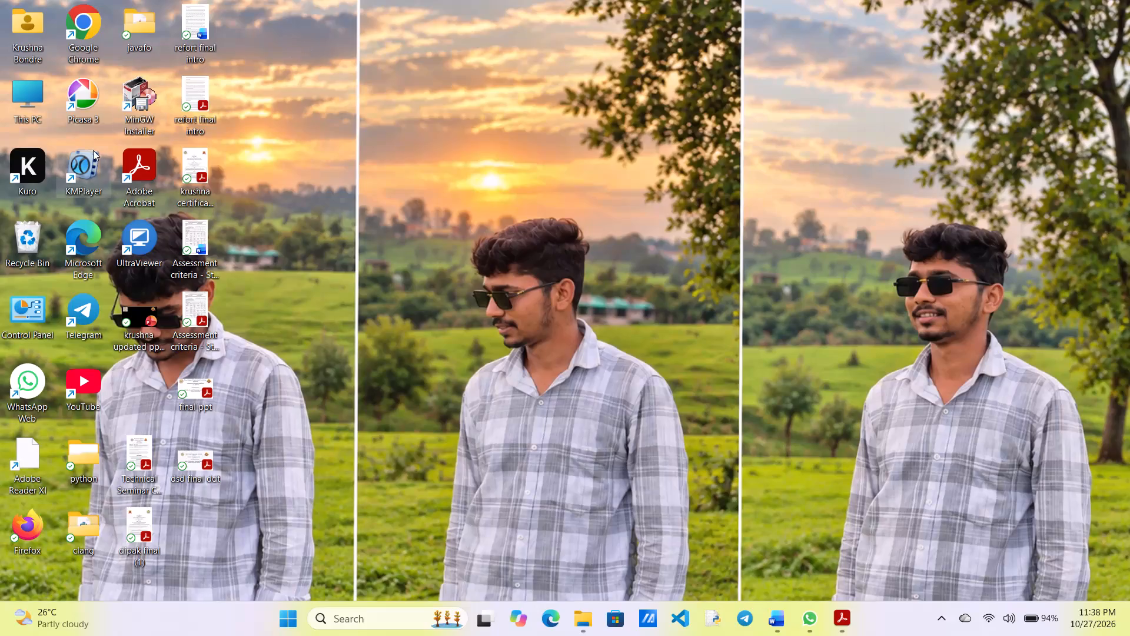
# Launch the Kuro application from the desktop.
pyautogui.doubleClick(33, 156)
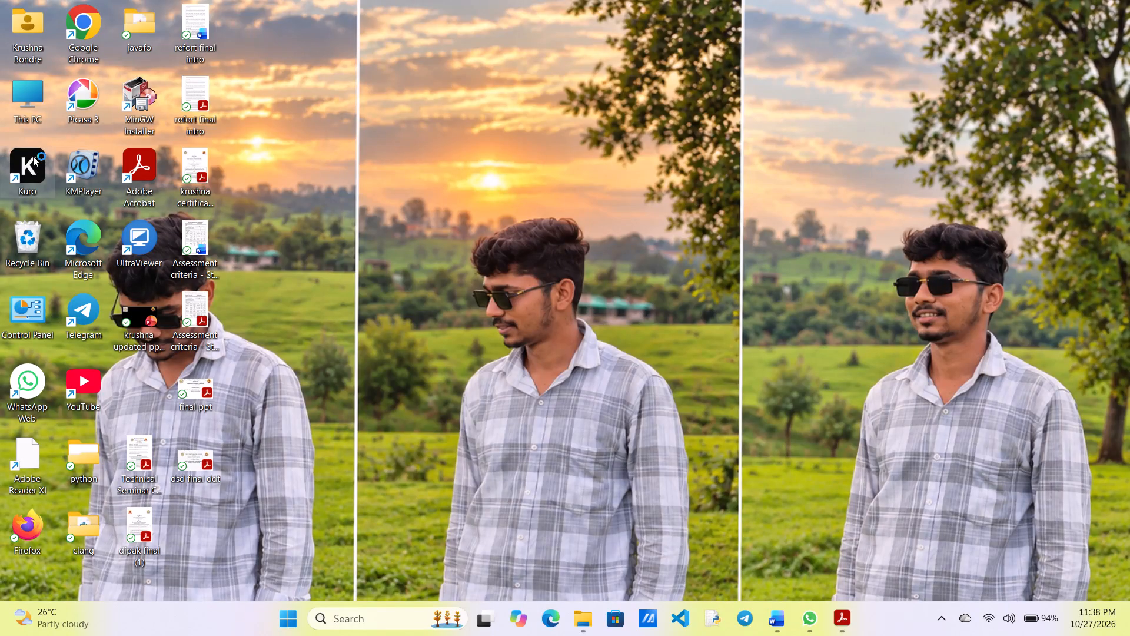
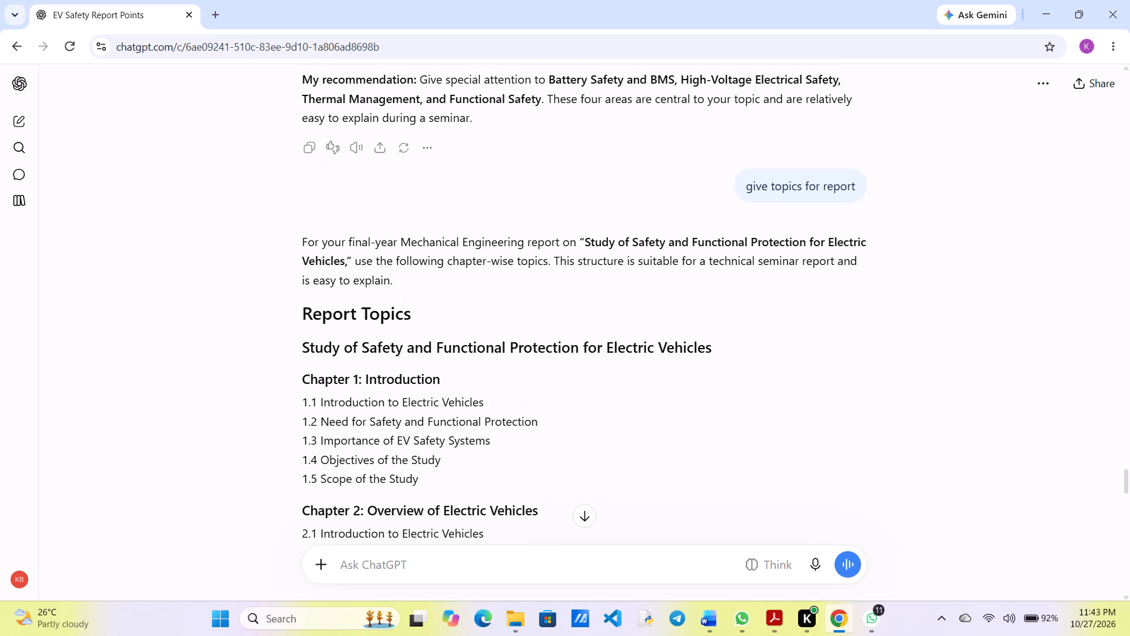
# Look through the chapter-wise report topics for the electric vehicle safety study and copy the whole reply.
pyautogui.scroll(1, 351, 196)
pyautogui.hscroll(1, 351, 196)
pyautogui.scroll(-6, 351, 196)
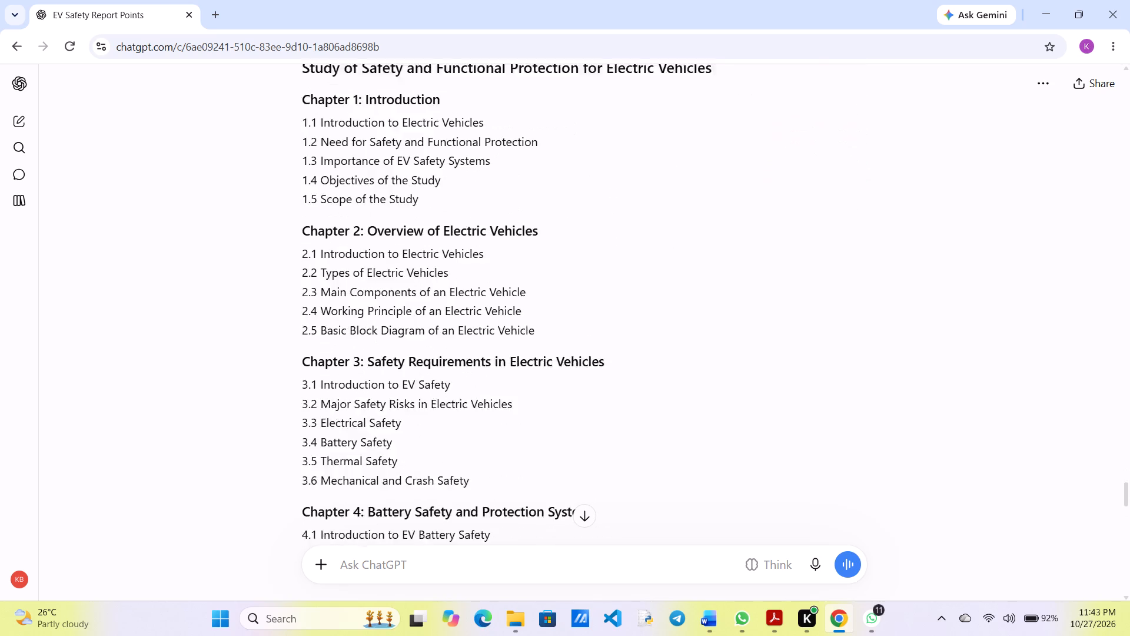
pyautogui.scroll(-3, 351, 196)
pyautogui.hscroll(3, 351, 196)
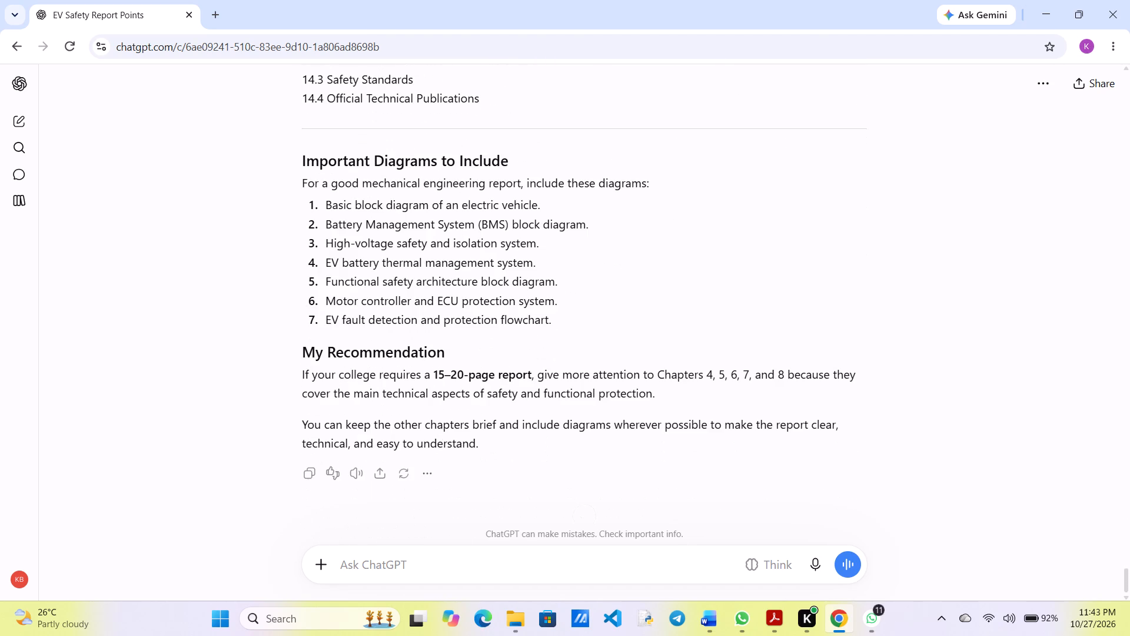
pyautogui.hscroll(2, 351, 196)
pyautogui.click(304, 468)
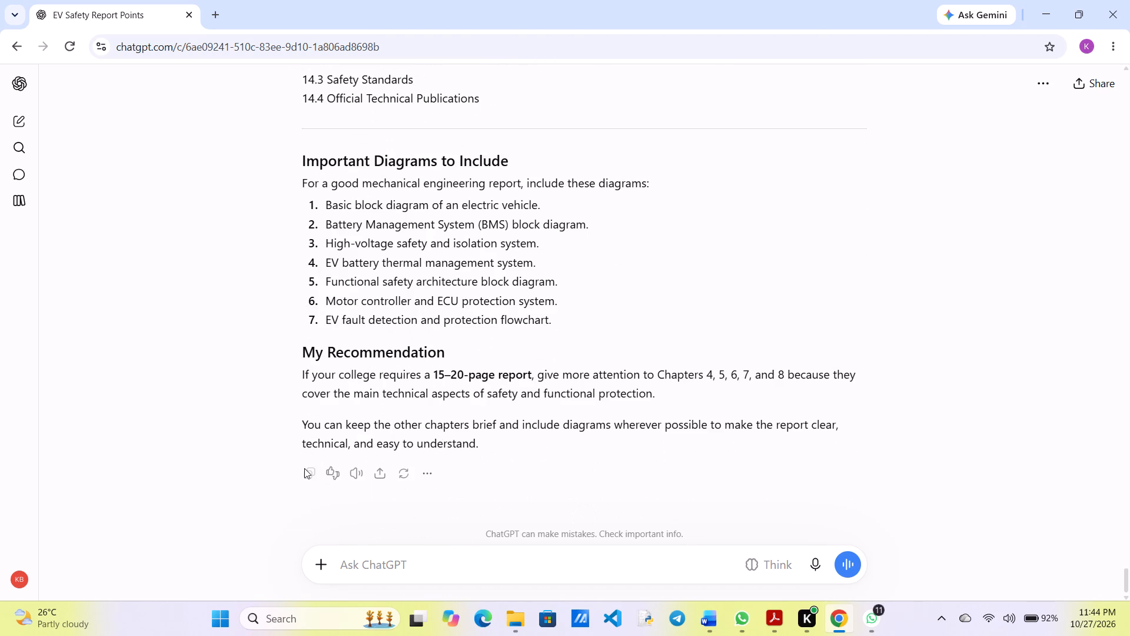